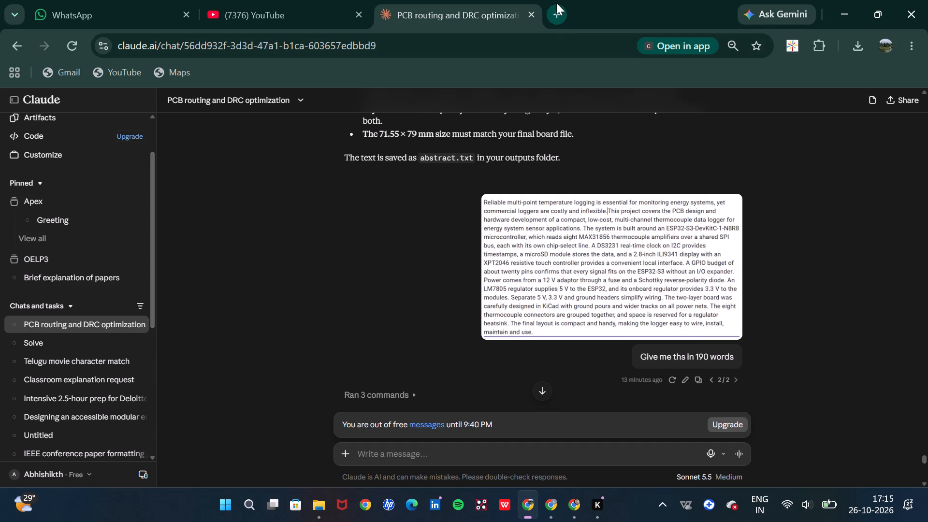
# Search Google for overleaf in a new tab and open the Overleaf projects page.
pyautogui.click(556, 3)
pyautogui.click(465, 283)
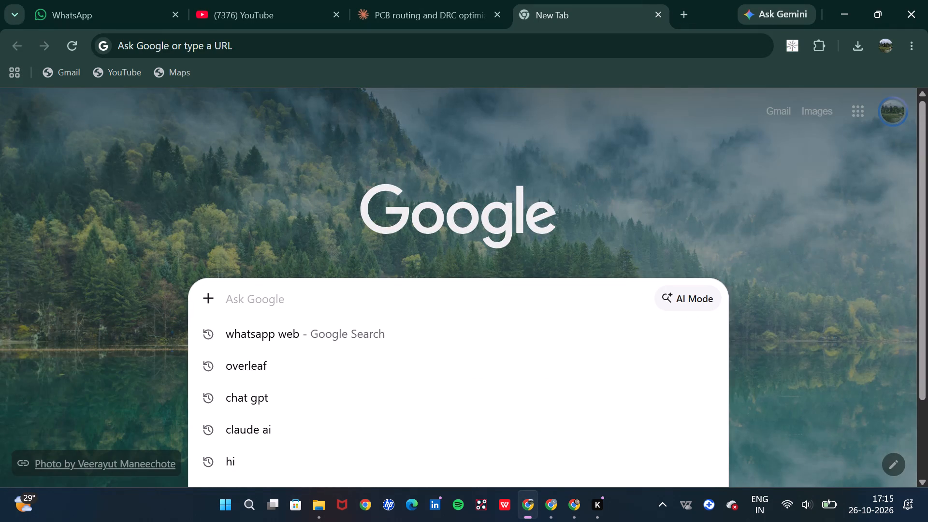
pyautogui.click(380, 372)
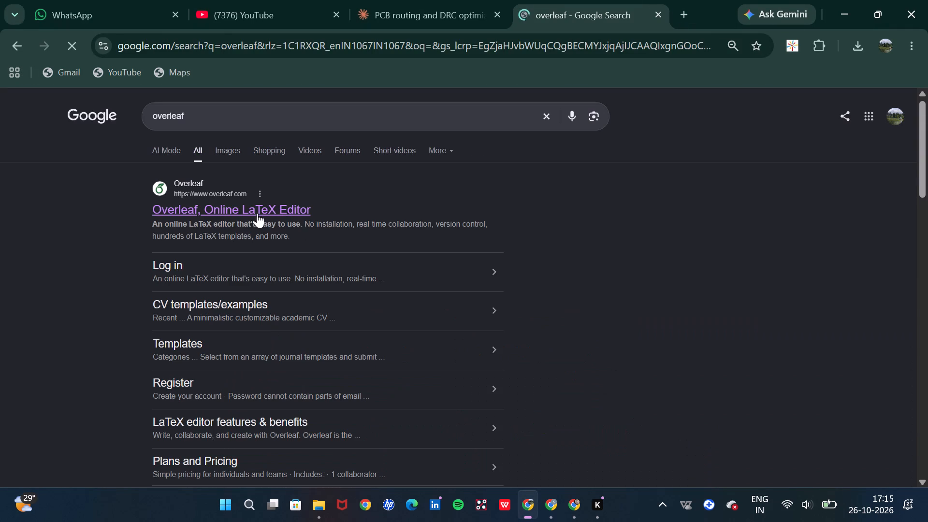
pyautogui.click(260, 204)
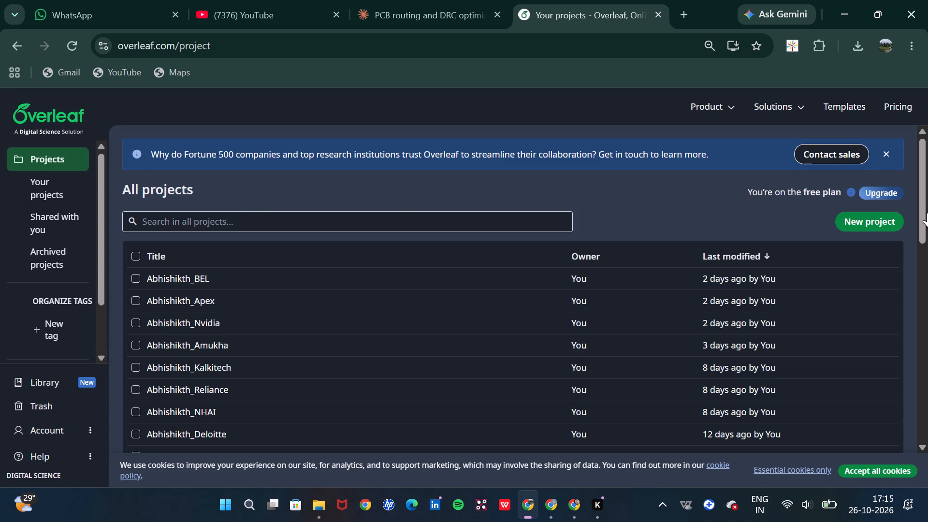
# Start a new blank Overleaf project and enter "Abhishikth_" as the beginning of its name.
pyautogui.click(887, 224)
pyautogui.click(844, 245)
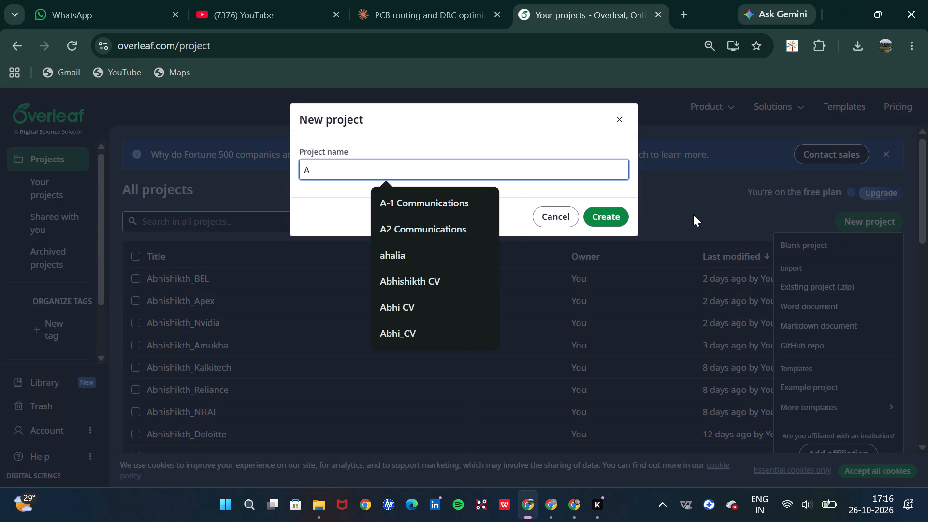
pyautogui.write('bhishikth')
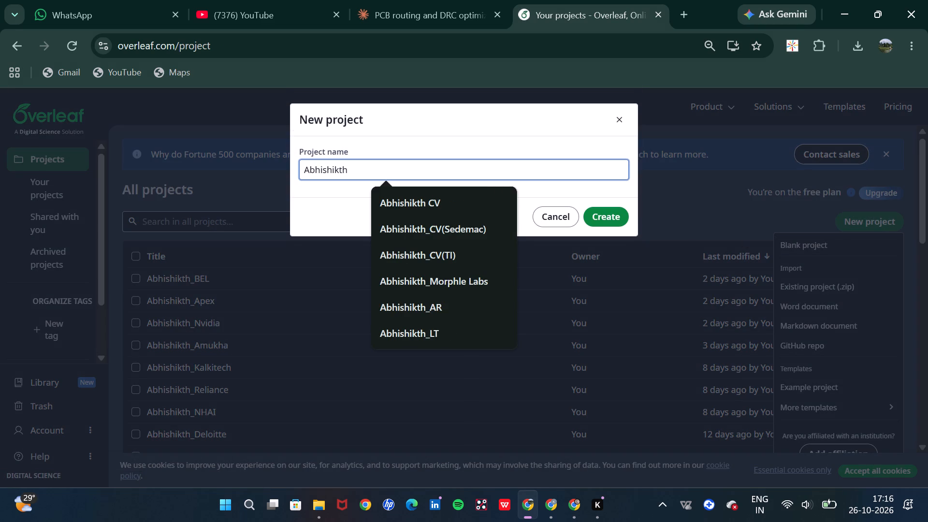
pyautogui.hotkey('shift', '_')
# Check the company's short name in the Manappuram placement email and search Google for MAFIL.
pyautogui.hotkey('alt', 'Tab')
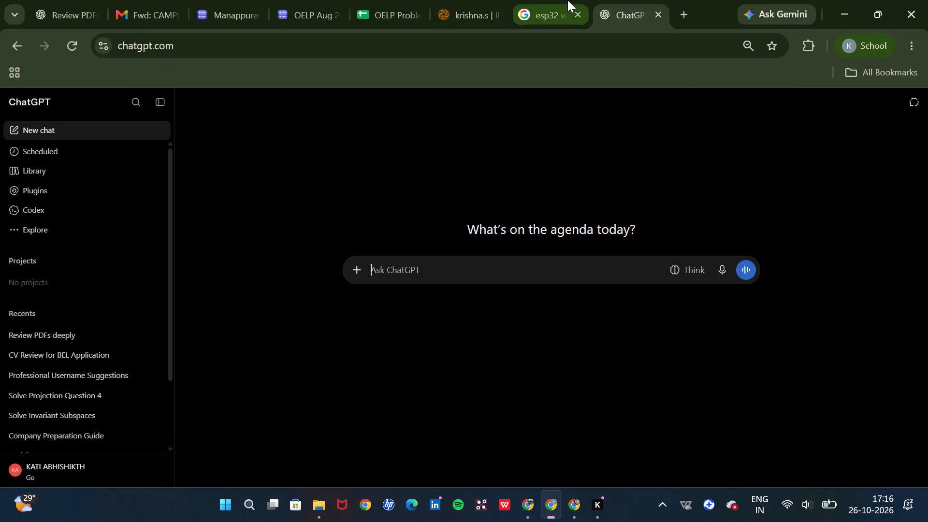
pyautogui.click(212, 0)
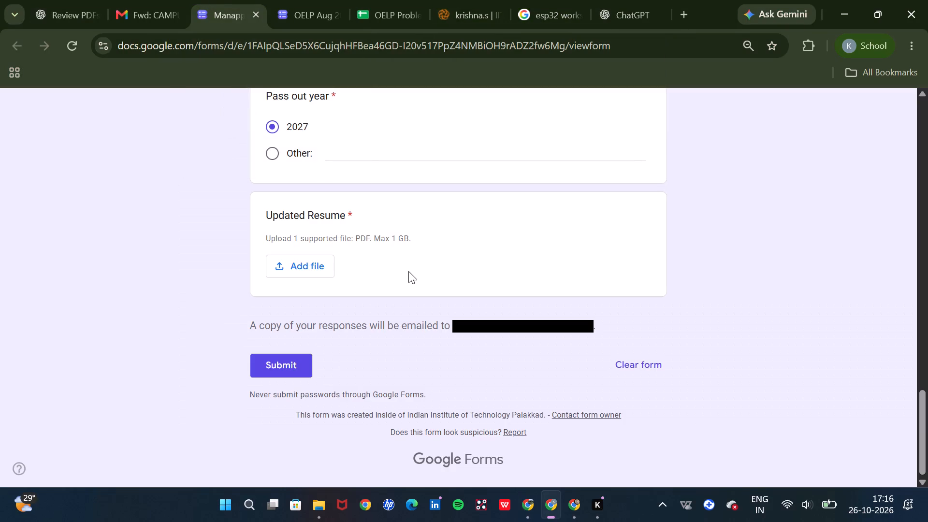
pyautogui.click(159, 0)
pyautogui.scroll(8, 334, 274)
pyautogui.scroll(-5, 334, 274)
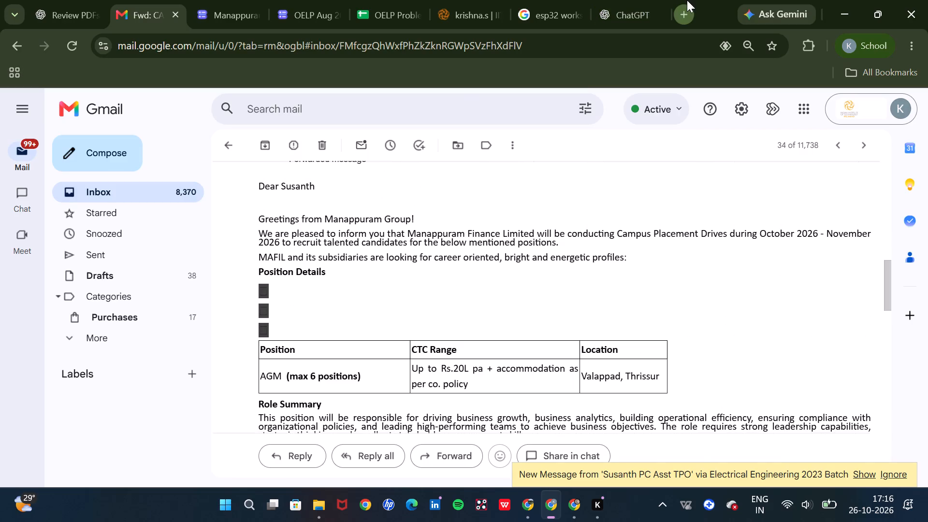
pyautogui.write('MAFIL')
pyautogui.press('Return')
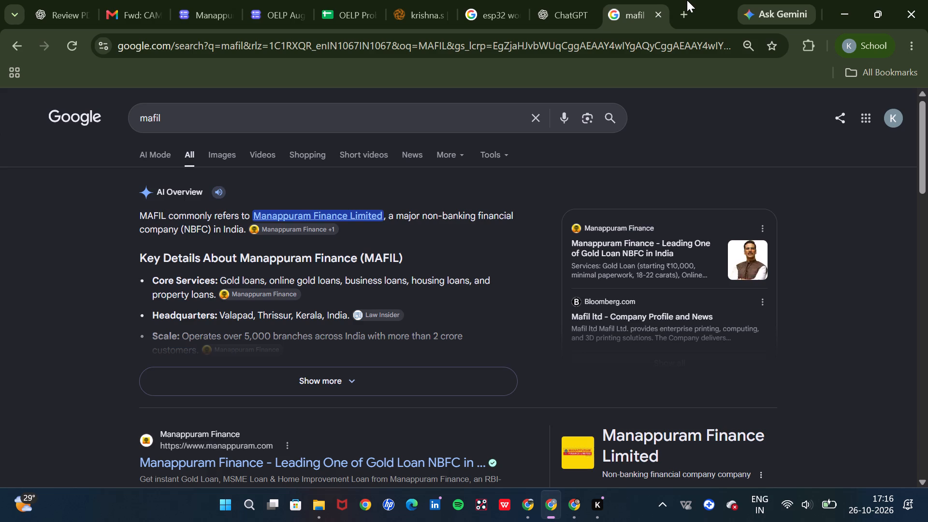
# Return to the new Overleaf project and complete its name with MAFIL.
pyautogui.click(524, 512)
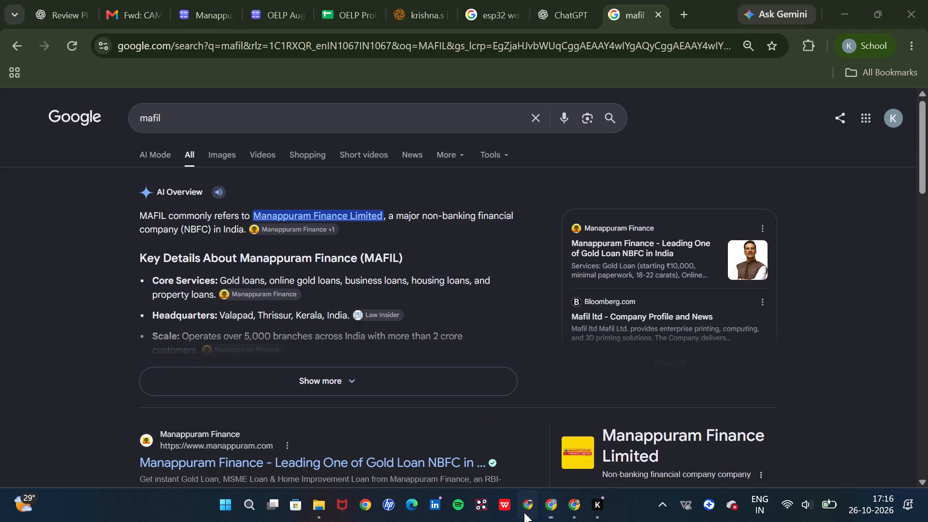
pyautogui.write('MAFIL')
# Switch back to the Manappuram application form at its updated resume upload question.
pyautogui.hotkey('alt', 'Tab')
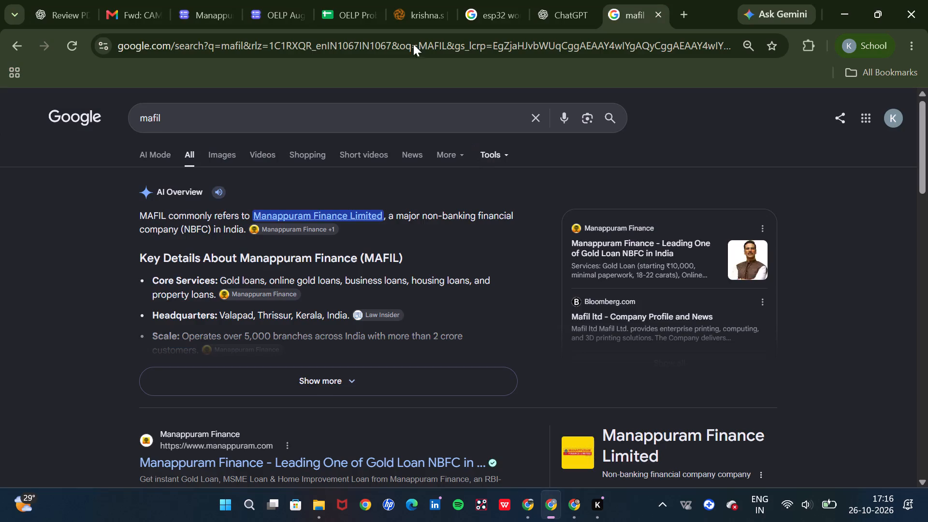
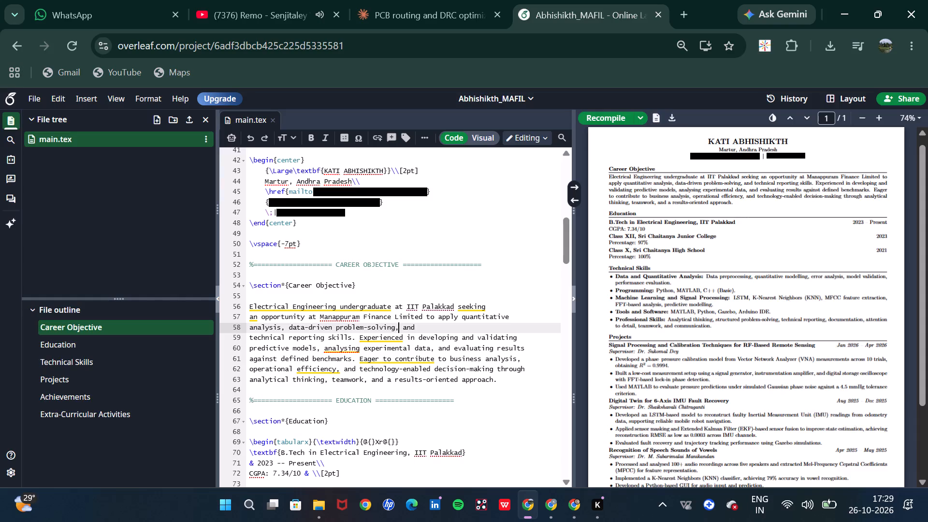
# Remove "performance evaluation" and its preceding comma from the Data and Quantitative Analysis skills, ending the entry at "model validation.".
pyautogui.scroll(-1, 656, 312)
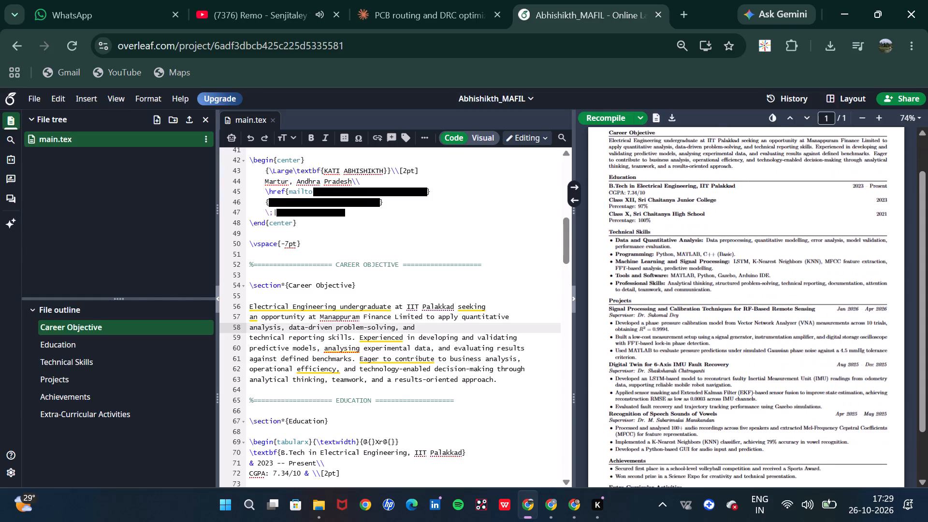
pyautogui.tripleClick(656, 246)
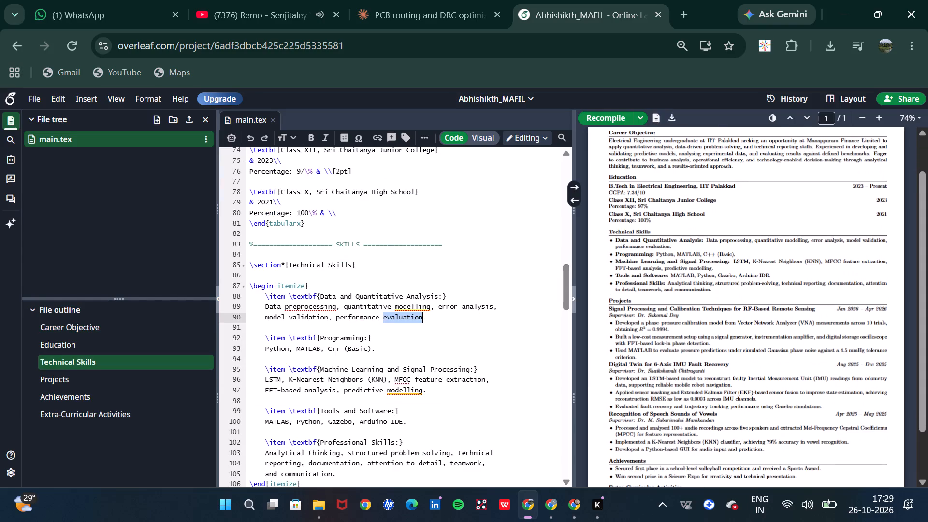
pyautogui.press('BackSpace')
pyautogui.press('BackSpace')
pyautogui.press('BackSpace')
pyautogui.press('BackSpace')
pyautogui.press('BackSpace')
pyautogui.press('BackSpace')
pyautogui.press('BackSpace')
pyautogui.press('BackSpace')
pyautogui.press('BackSpace')
pyautogui.press('BackSpace')
pyautogui.press('BackSpace')
pyautogui.press('BackSpace')
pyautogui.press('BackSpace')
pyautogui.press('BackSpace')
pyautogui.press('BackSpace')
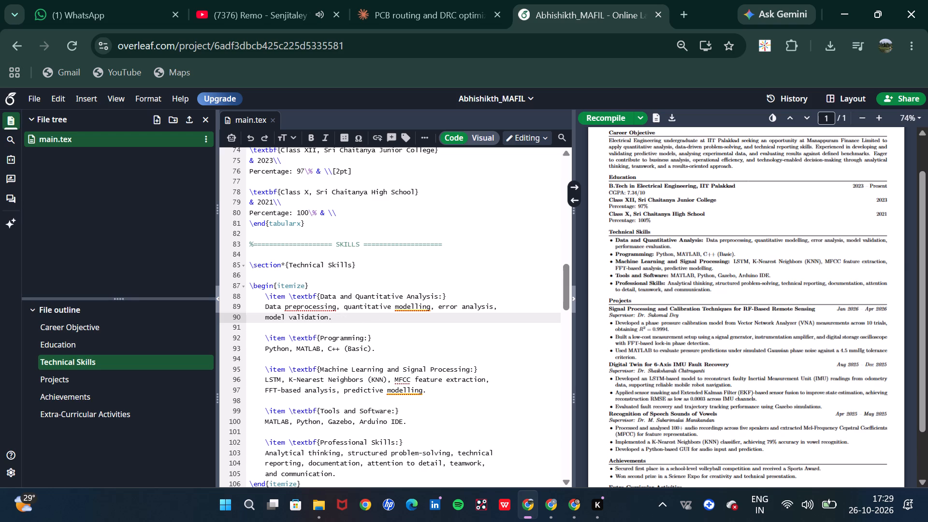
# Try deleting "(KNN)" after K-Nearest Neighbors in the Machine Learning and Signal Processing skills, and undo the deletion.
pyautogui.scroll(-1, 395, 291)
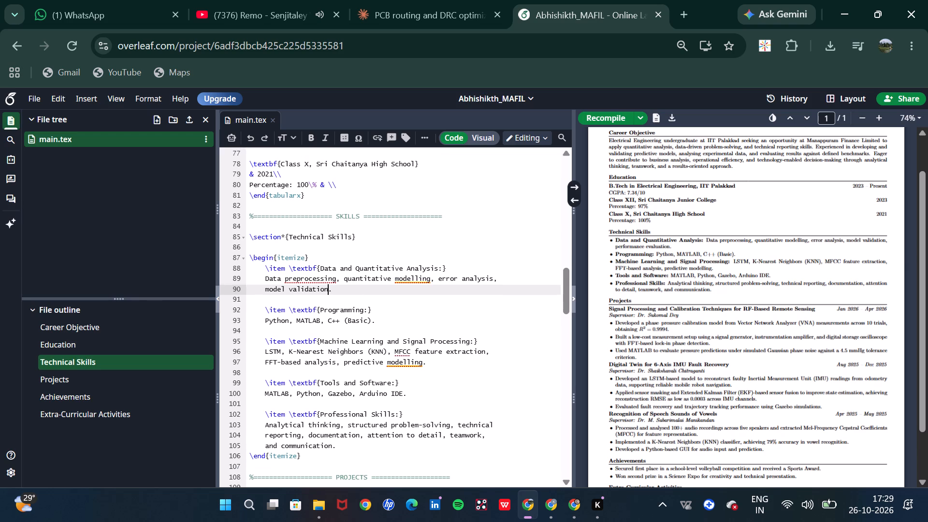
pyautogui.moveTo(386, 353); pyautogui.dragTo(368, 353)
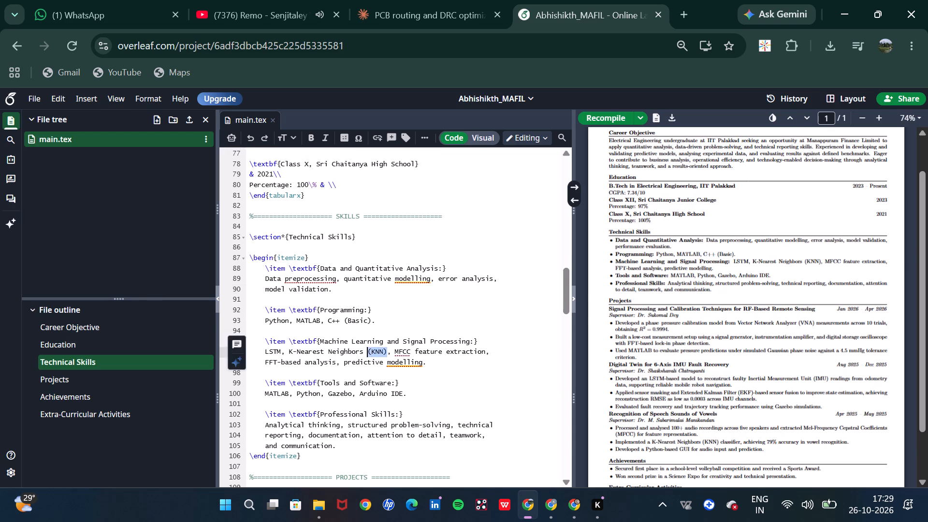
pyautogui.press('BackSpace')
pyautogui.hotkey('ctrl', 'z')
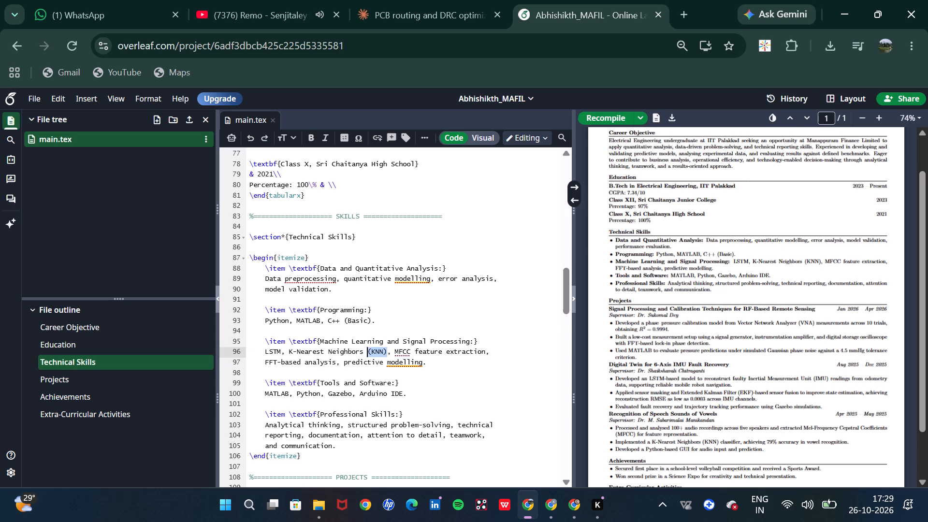
# Shorten "K-Nearest Neighbors (KNN)" to just "KNN" without parentheses in the Machine Learning and Signal Processing skills.
pyautogui.moveTo(370, 352); pyautogui.dragTo(330, 351)
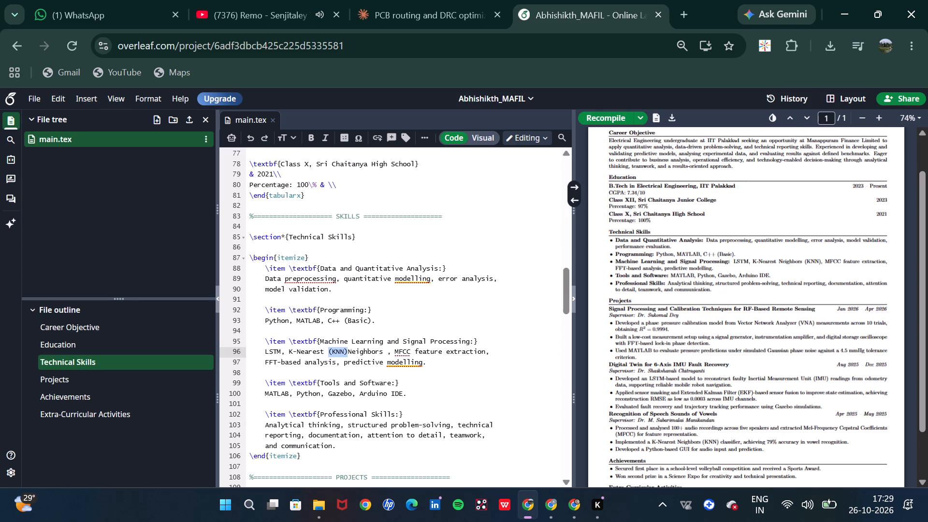
pyautogui.moveTo(384, 351); pyautogui.dragTo(350, 351)
pyautogui.press('BackSpace')
pyautogui.press('BackSpace')
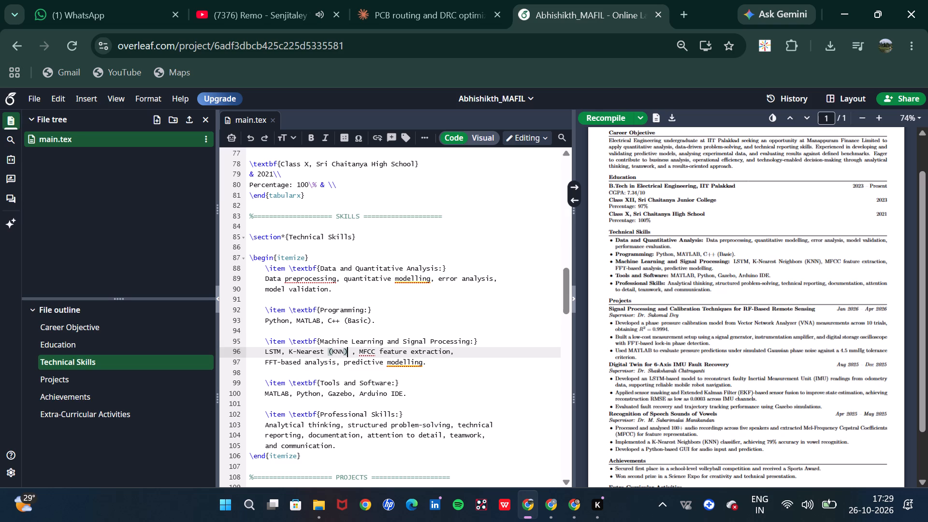
pyautogui.moveTo(323, 352); pyautogui.dragTo(293, 352)
pyautogui.moveTo(293, 352); pyautogui.dragTo(290, 352)
pyautogui.press('BackSpace')
pyautogui.press('Right')
pyautogui.press('Right')
pyautogui.press('BackSpace')
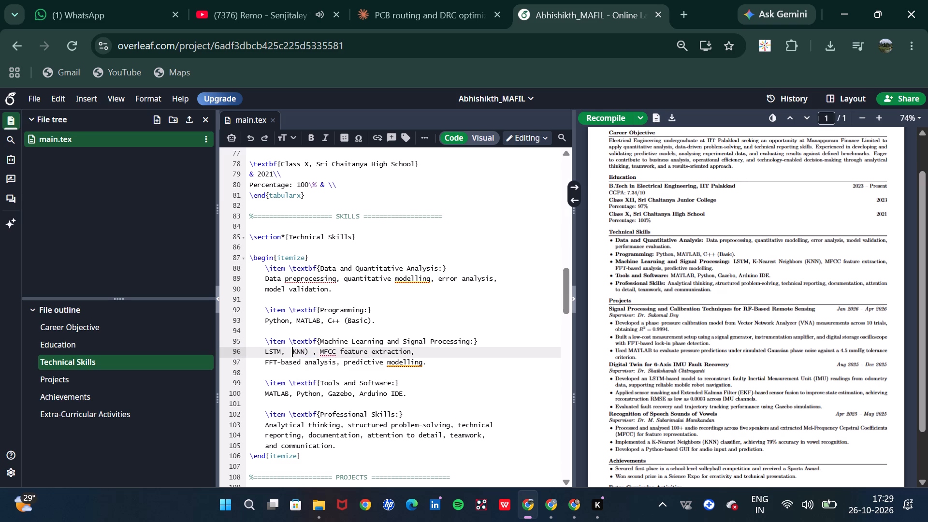
pyautogui.press('Right')
pyautogui.press('Right')
pyautogui.press('Right')
pyautogui.press('Right')
pyautogui.press('BackSpace')
# Review the Technical Skills source entries from Programming through Professional Skills for wording that needs trimming.
pyautogui.scroll(-1, 370, 348)
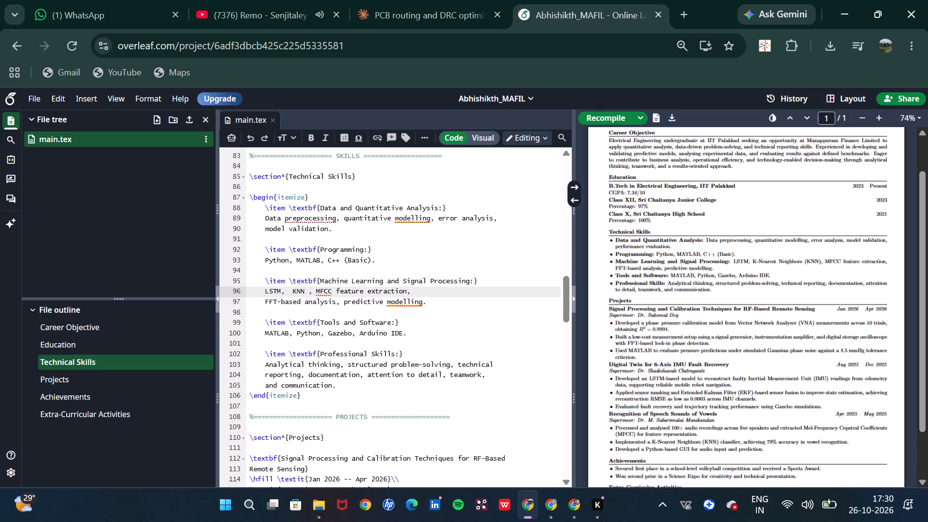
pyautogui.scroll(-2, 370, 348)
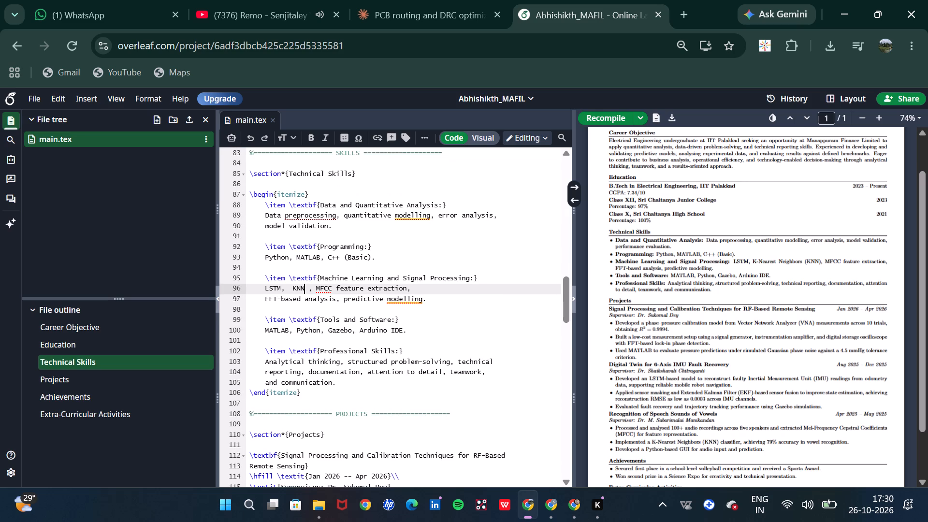
pyautogui.scroll(-2, 370, 348)
pyautogui.moveTo(320, 260); pyautogui.dragTo(315, 260)
pyautogui.moveTo(315, 260); pyautogui.dragTo(307, 260)
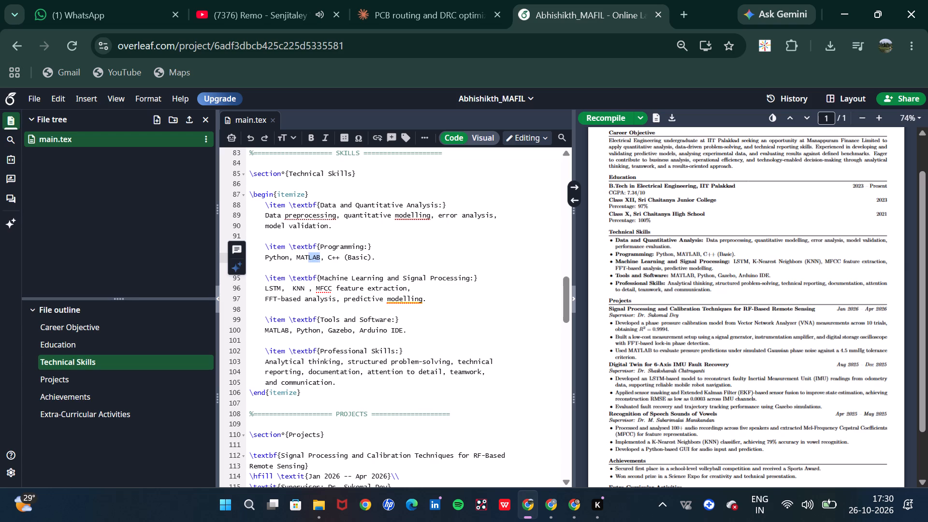
pyautogui.click(376, 343)
pyautogui.scroll(-1, 376, 343)
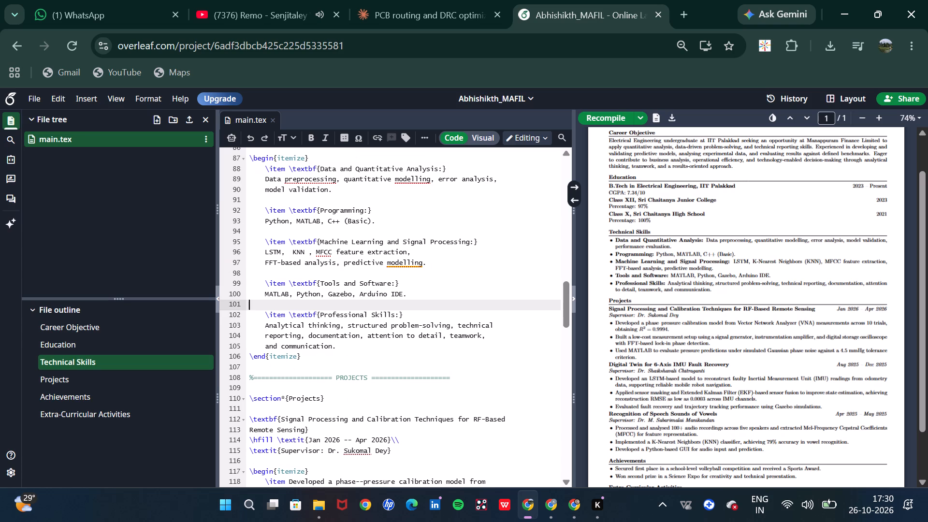
pyautogui.scroll(-1, 376, 343)
pyautogui.moveTo(361, 338); pyautogui.dragTo(318, 338)
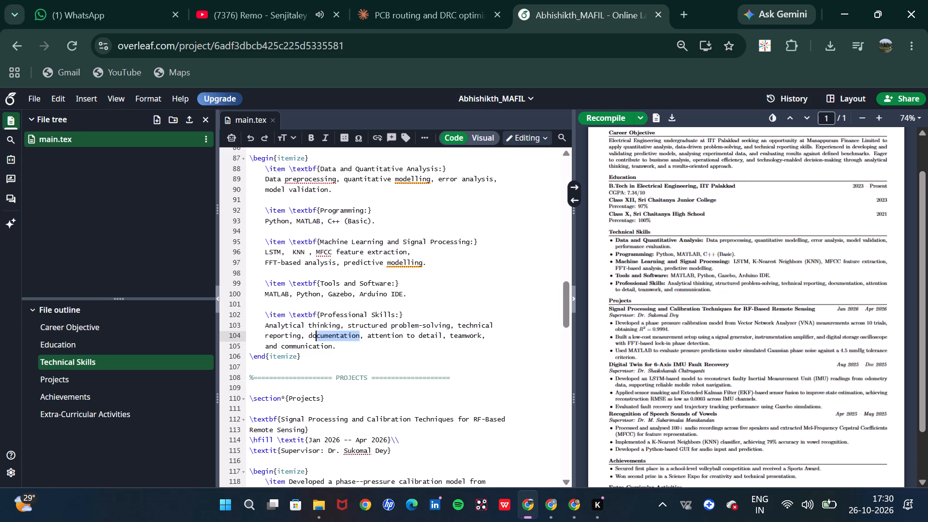
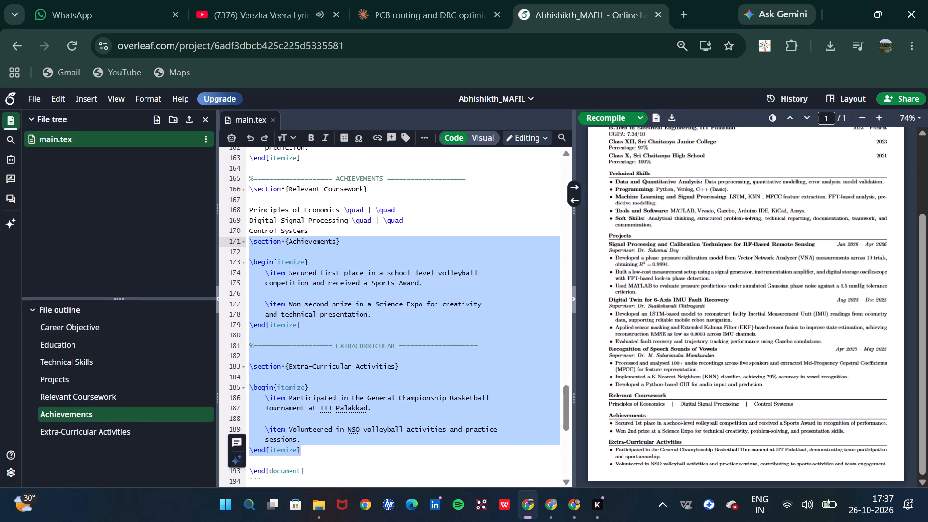
pyautogui.hotkey('ctrl', 's')
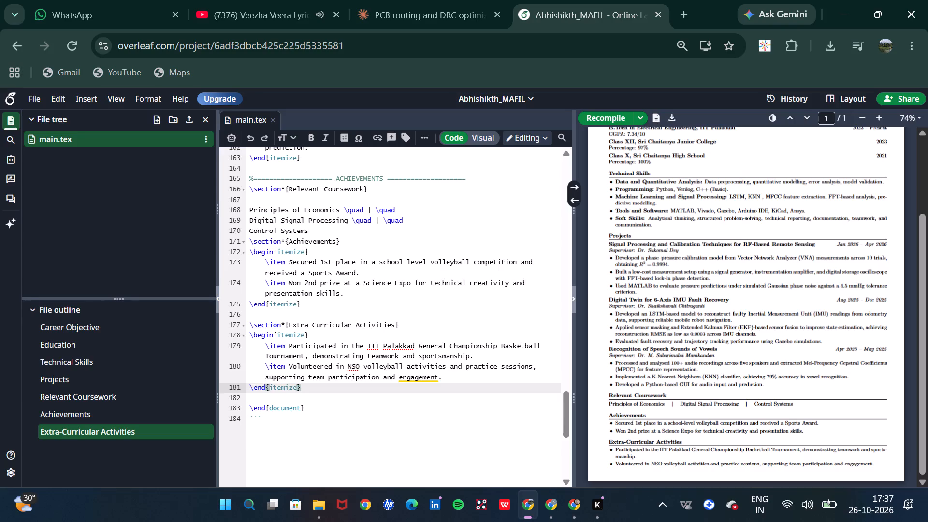
# Remove "documentation" and its extra comma from the Soft Skills entry and recompile the resume.
pyautogui.scroll(4, 692, 393)
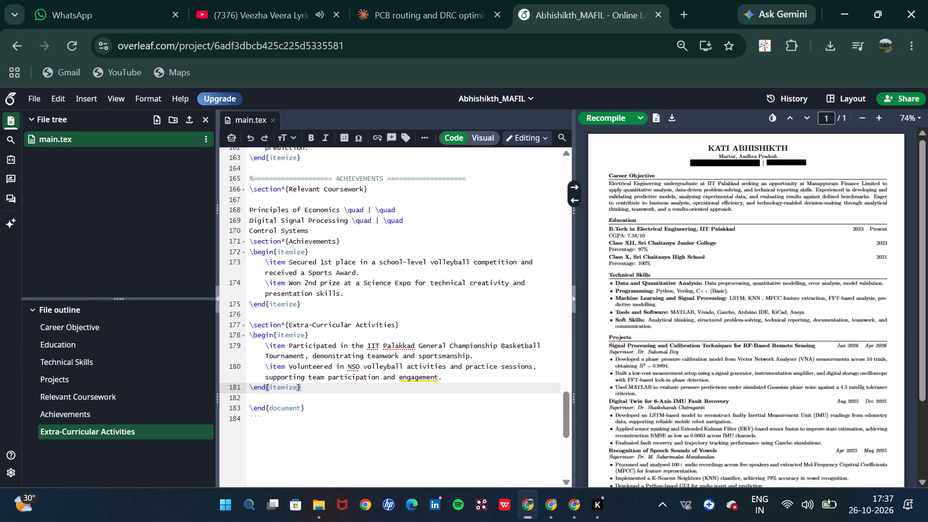
pyautogui.tripleClick(841, 321)
pyautogui.press('BackSpace')
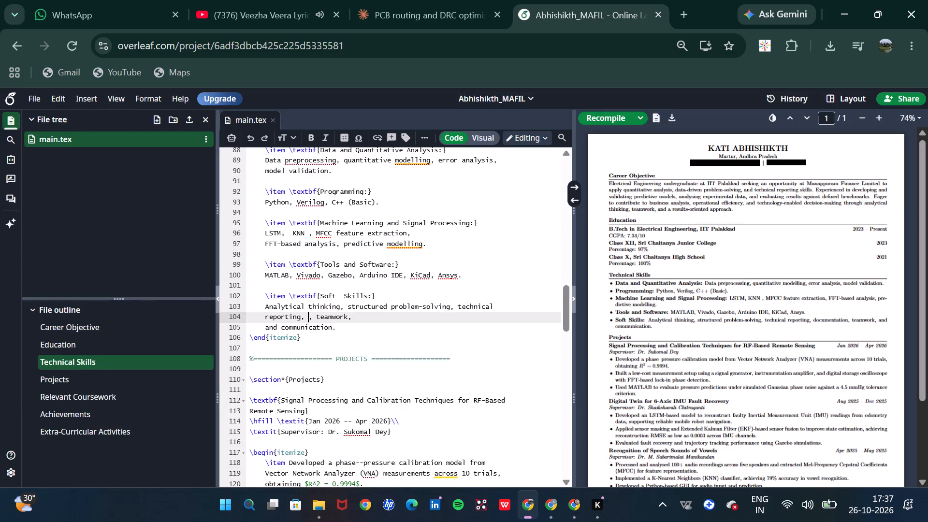
pyautogui.press('BackSpace')
pyautogui.press('BackSpace')
pyautogui.hotkey('ctrl', 's')
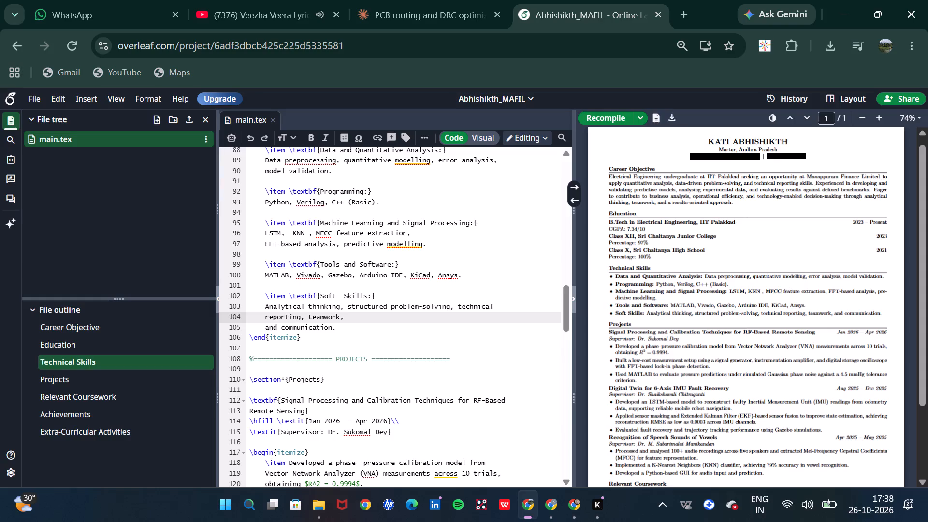
# Remove "MFCC feature extraction" from the Machine Learning and Signal Processing skills, leaving "KNN," without a stray space, and recompile.
pyautogui.tripleClick(771, 291)
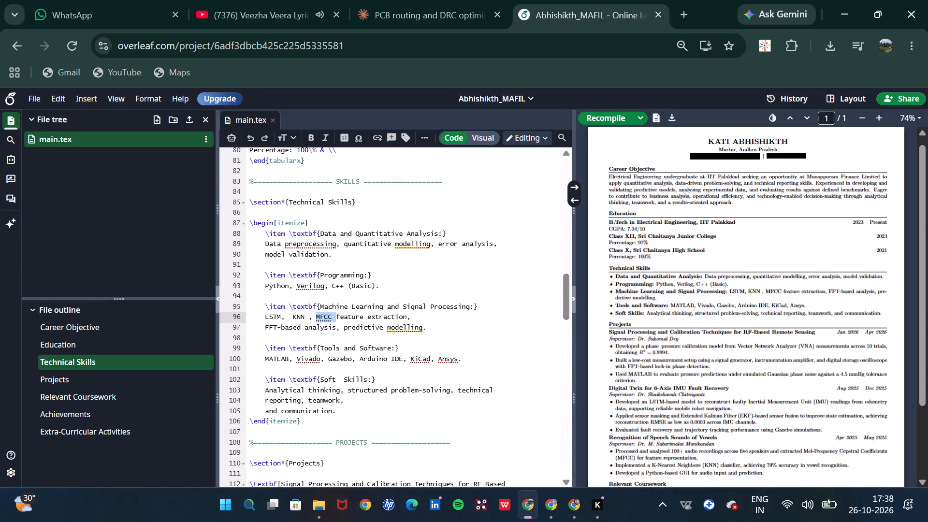
pyautogui.moveTo(407, 315); pyautogui.dragTo(318, 317)
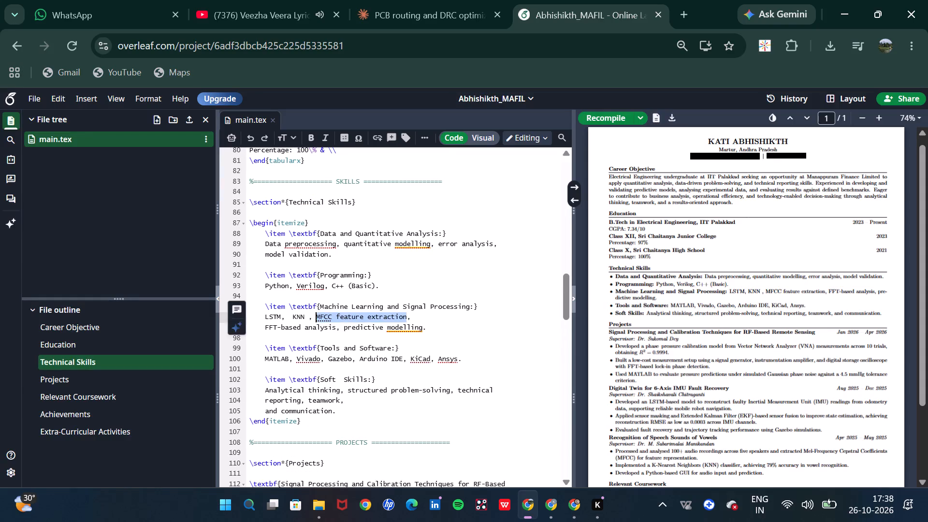
pyautogui.press('BackSpace')
pyautogui.press('BackSpace')
pyautogui.press('BackSpace')
pyautogui.press('BackSpace')
pyautogui.hotkey('ctrl', 's')
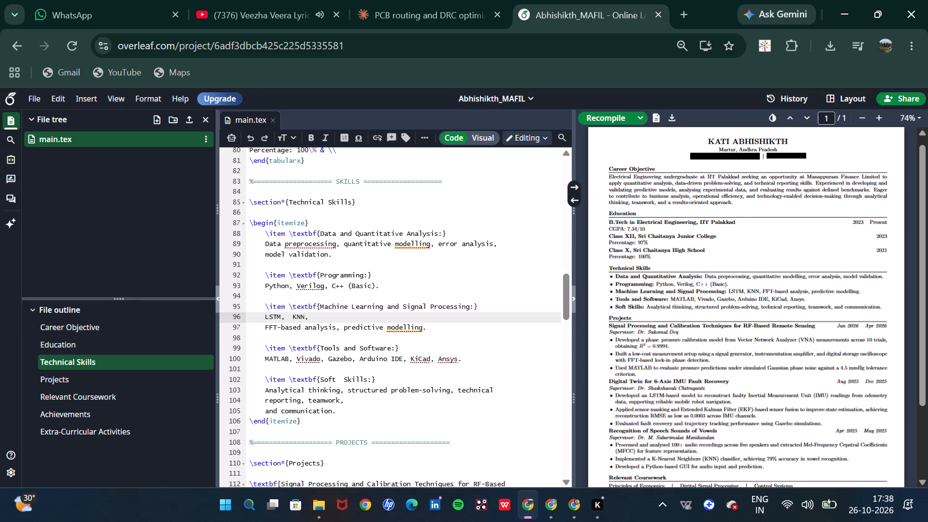
# Move the Programming entry above Data and Quantitative Analysis at the start of the Technical Skills list and recompile.
pyautogui.moveTo(392, 283); pyautogui.dragTo(230, 270)
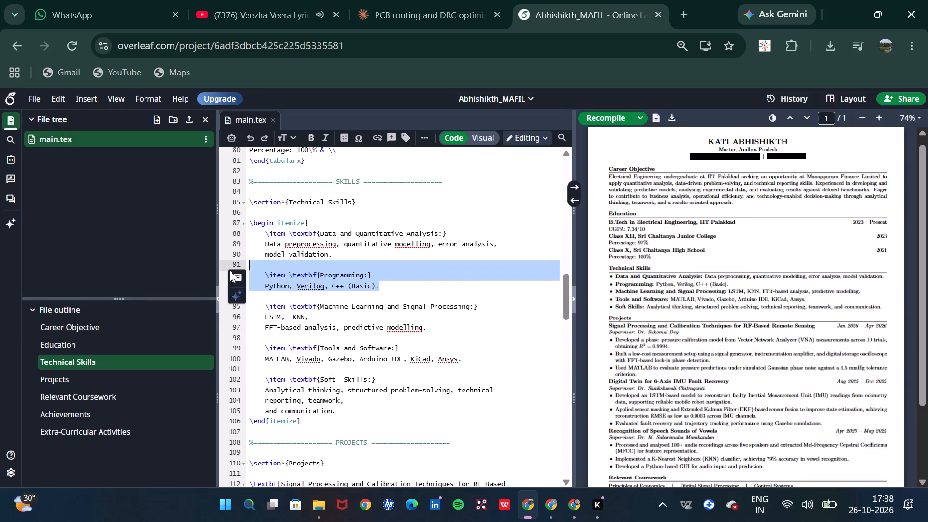
pyautogui.hotkey('ctrl', 'x')
pyautogui.click(324, 228)
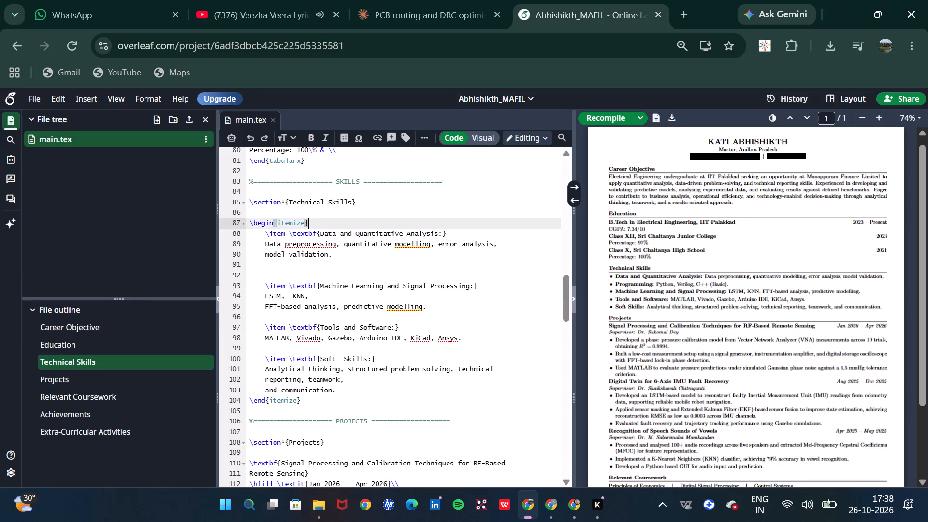
pyautogui.press('Return')
pyautogui.hotkey('ctrl', 'v')
pyautogui.hotkey('ctrl', 's')
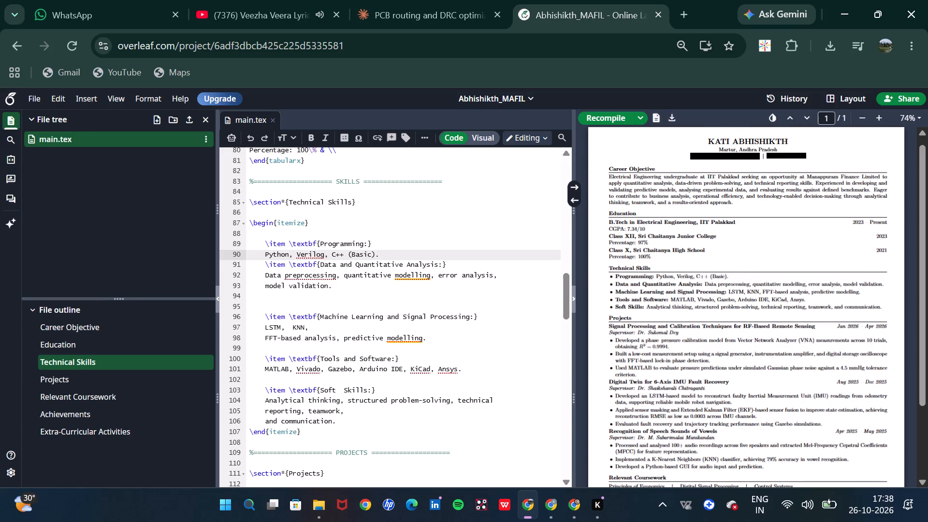
# Rename the Programming label in Technical Skills to "Programming Languages:" and recompile the resume.
pyautogui.click(363, 239)
pyautogui.click(363, 244)
pyautogui.press('space')
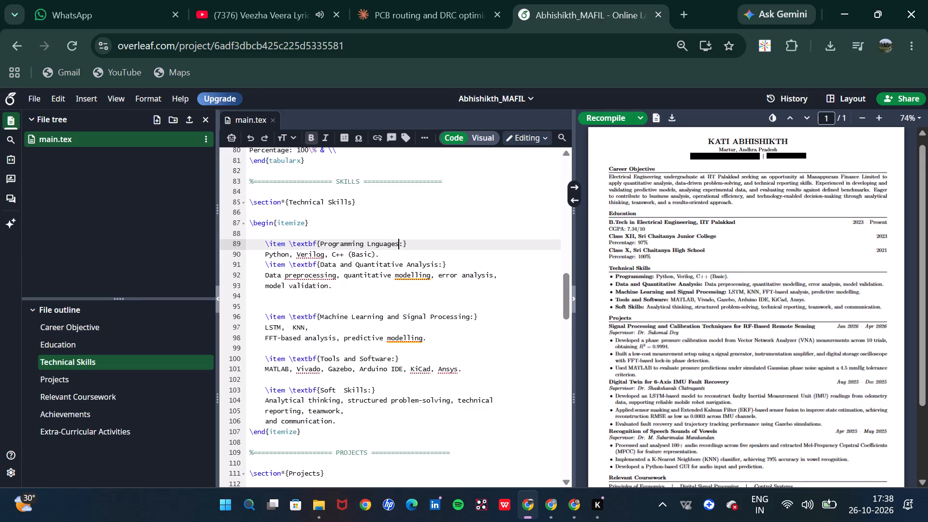
pyautogui.press('BackSpace')
pyautogui.press('BackSpace')
pyautogui.press('BackSpace')
pyautogui.press('BackSpace')
pyautogui.press('BackSpace')
pyautogui.press('BackSpace')
pyautogui.press('BackSpace')
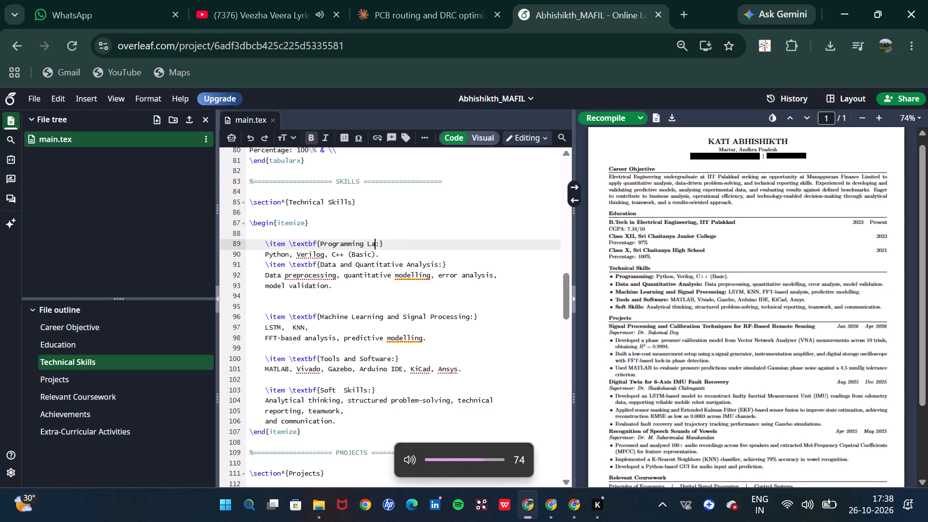
pyautogui.write('nguages')
pyautogui.hotkey('ctrl', 's')
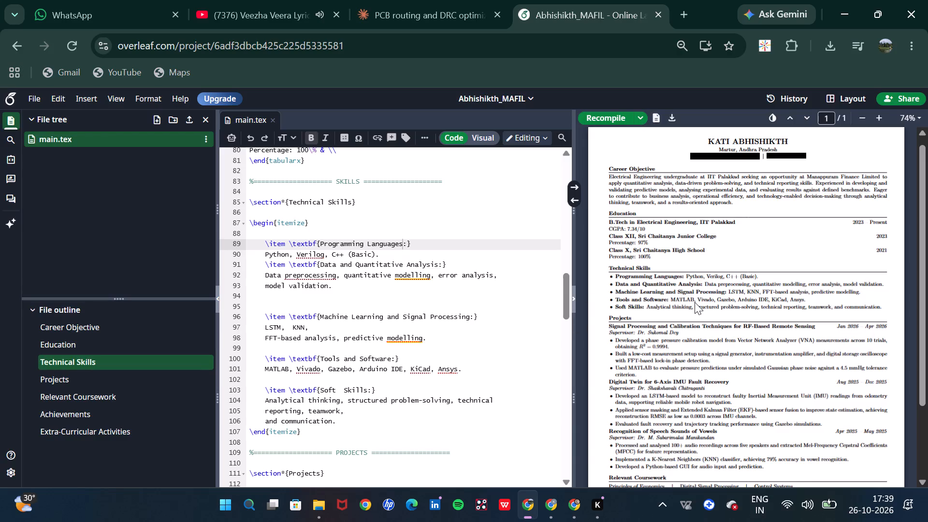
# Search for overleaf in a new browser tab and open the older AR resume project from the project list.
pyautogui.scroll(-1, 695, 302)
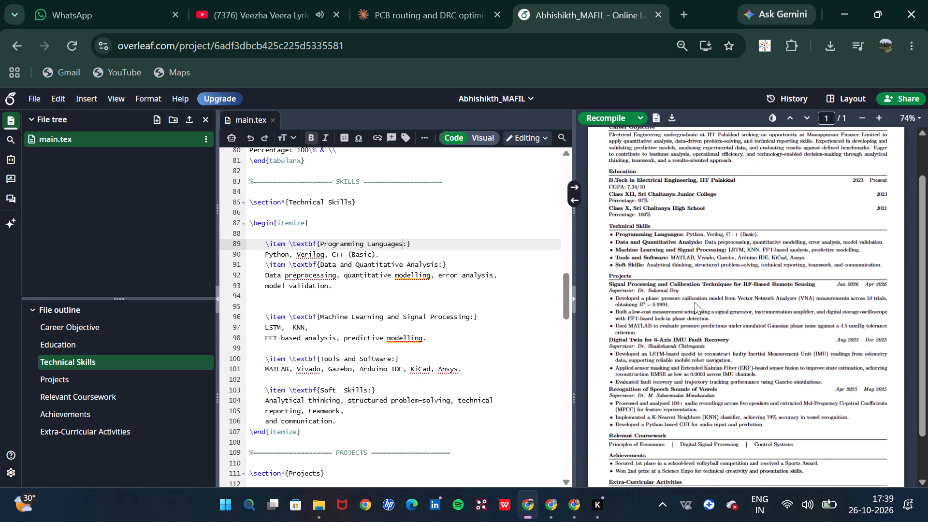
pyautogui.scroll(-1, 695, 302)
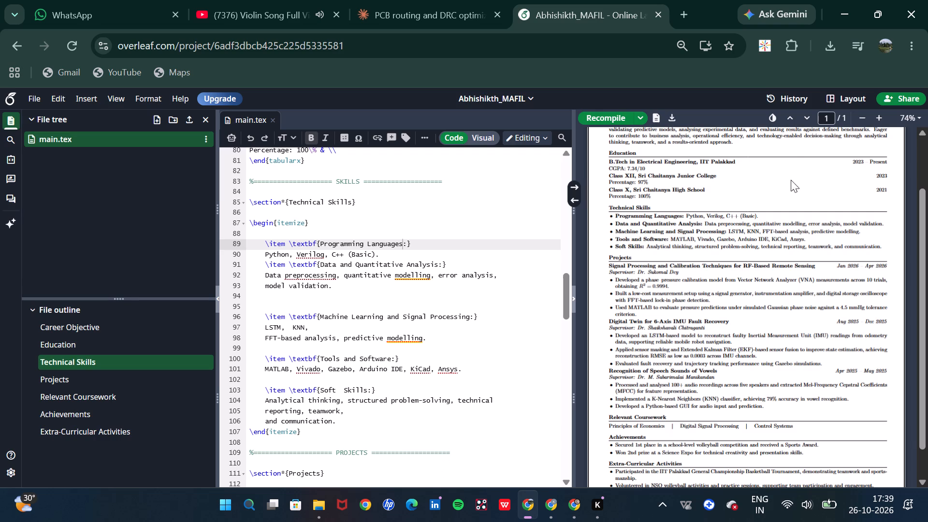
pyautogui.click(685, 0)
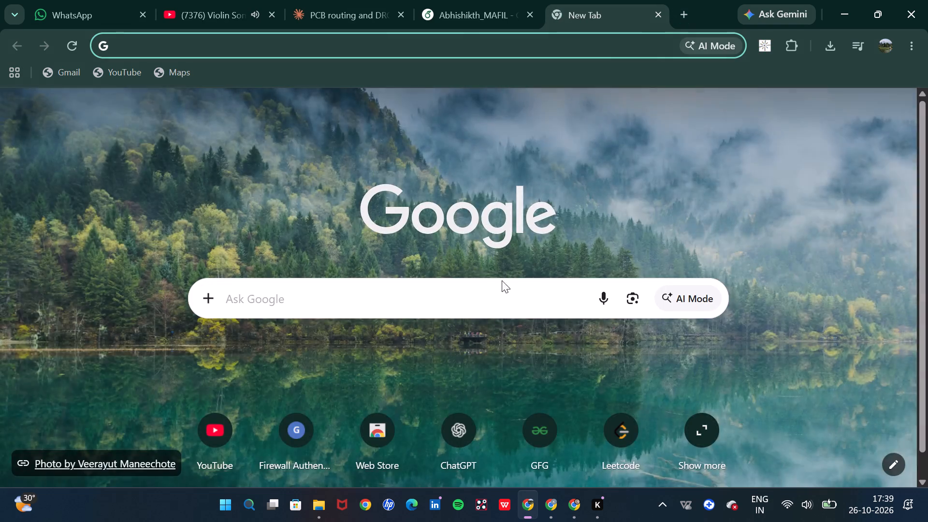
pyautogui.click(495, 294)
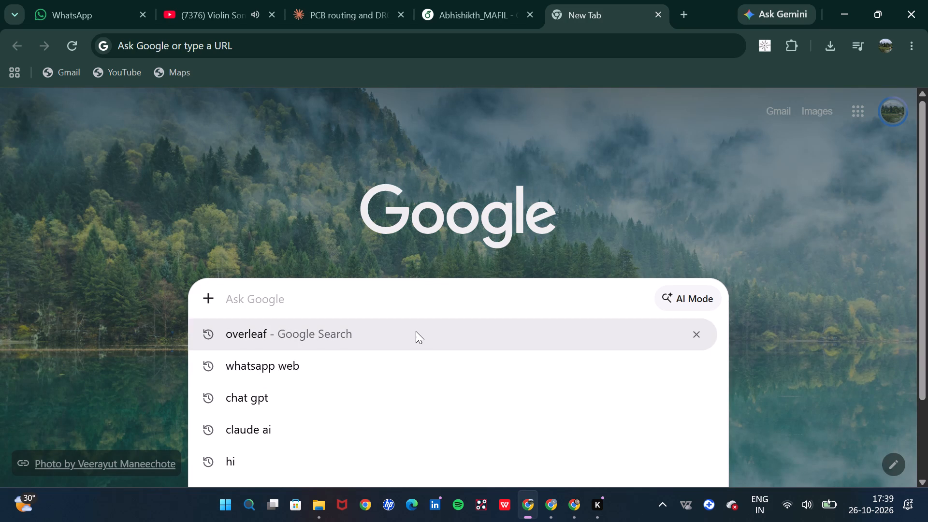
pyautogui.click(414, 332)
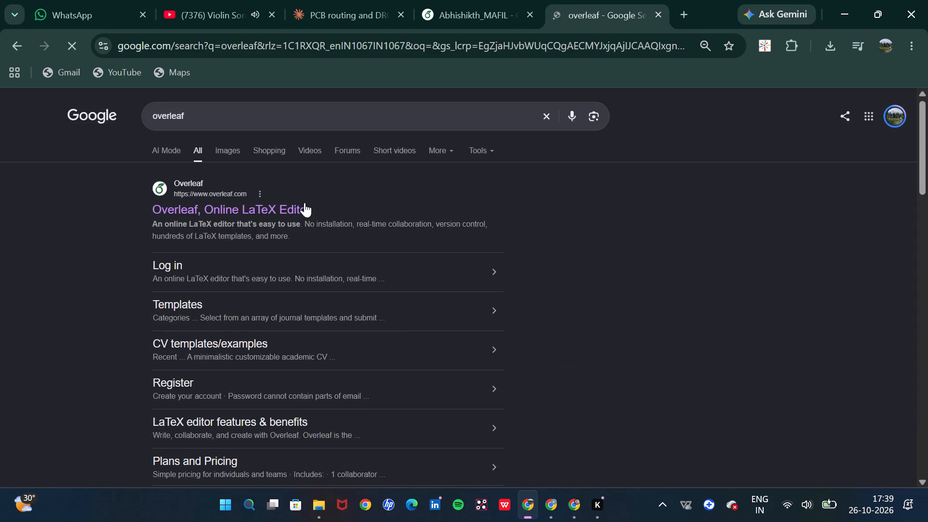
pyautogui.click(302, 203)
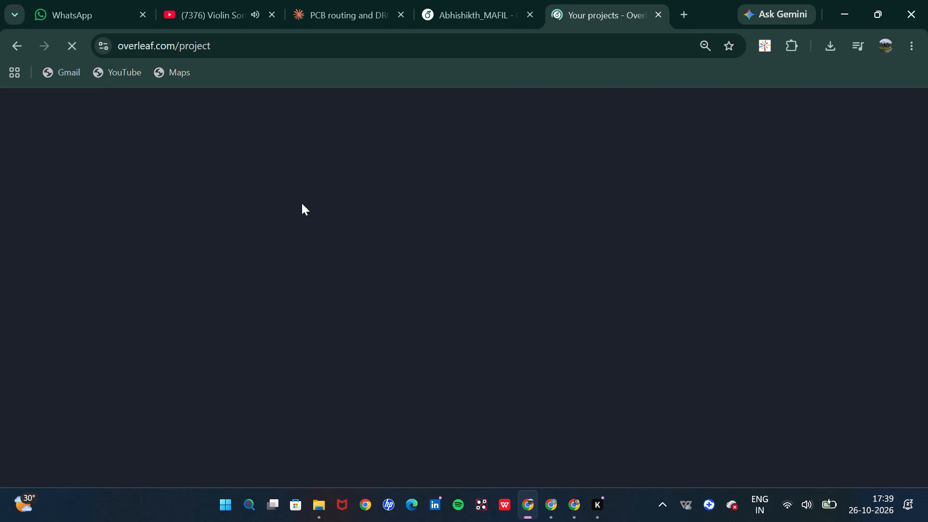
pyautogui.scroll(-2, 247, 313)
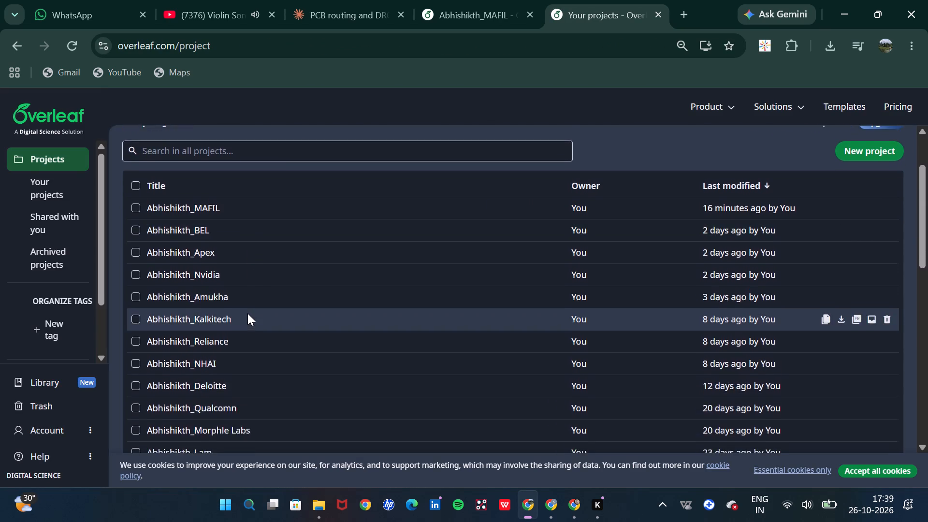
pyautogui.scroll(-3, 247, 313)
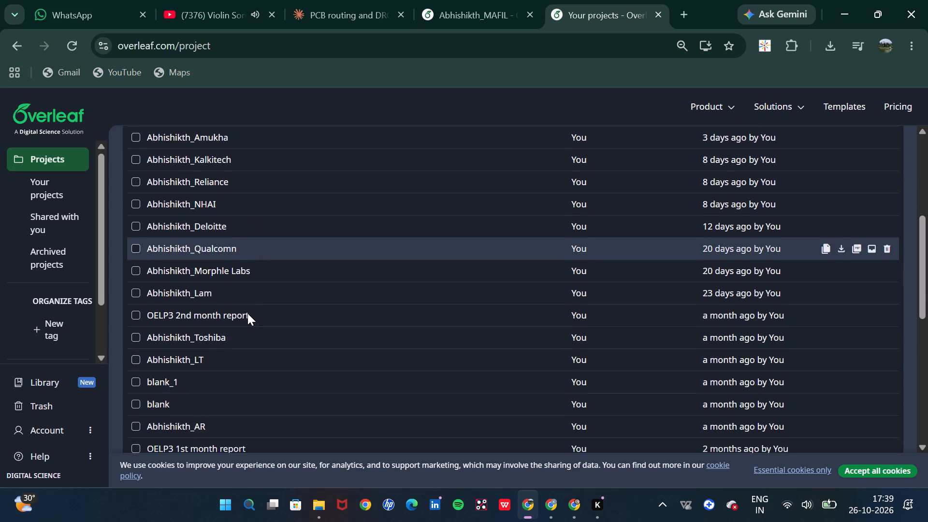
pyautogui.scroll(-1, 247, 313)
pyautogui.click(193, 348)
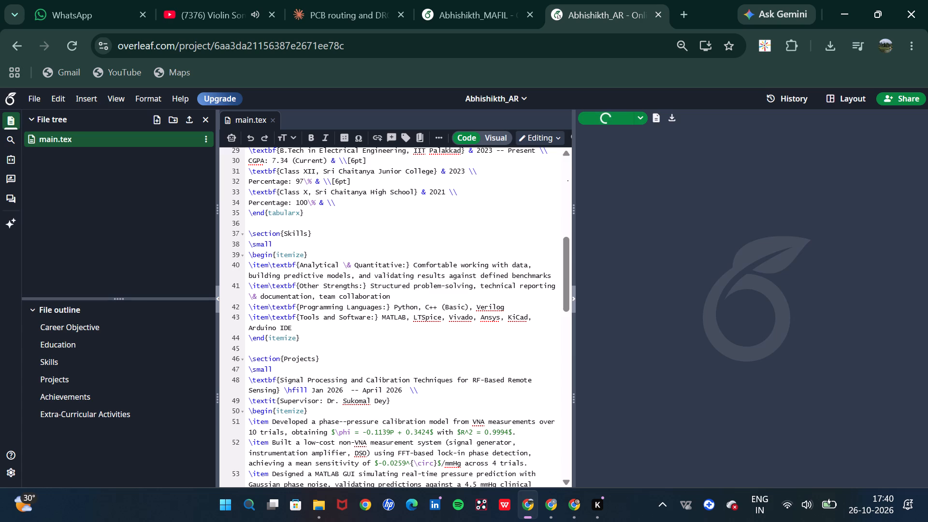
# Replace the MAFIL resume's "Digital Twin for 6-Axis IMU Fault Recovery" entry with the AR resume's version and recompile.
pyautogui.scroll(-1, 518, 310)
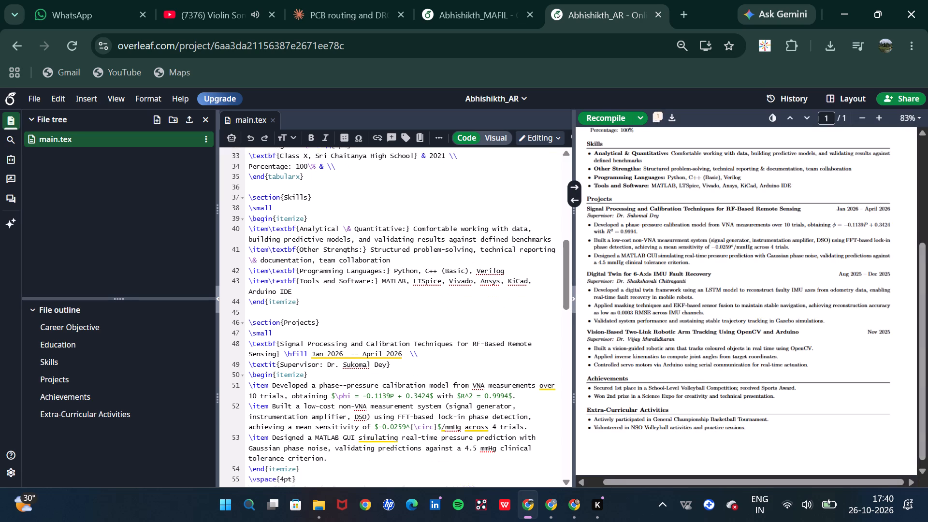
pyautogui.scroll(-1, 518, 310)
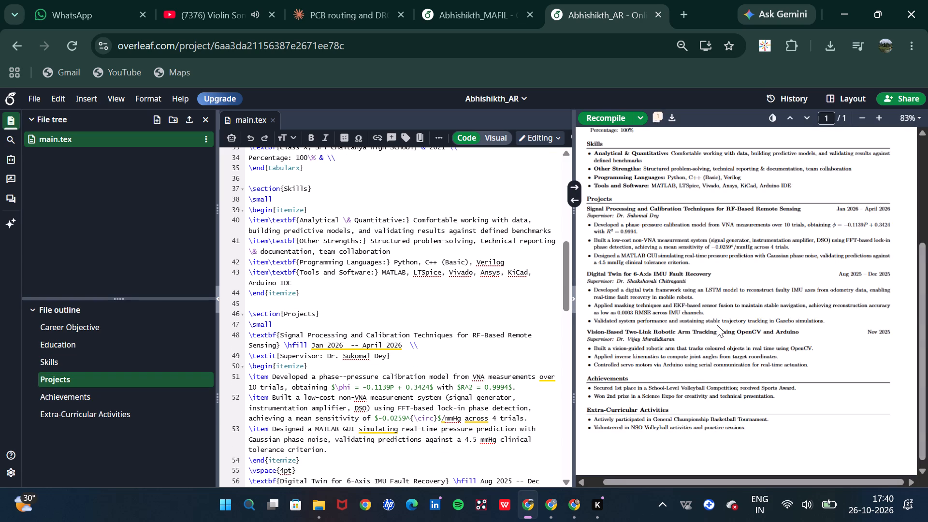
pyautogui.tripleClick(719, 320)
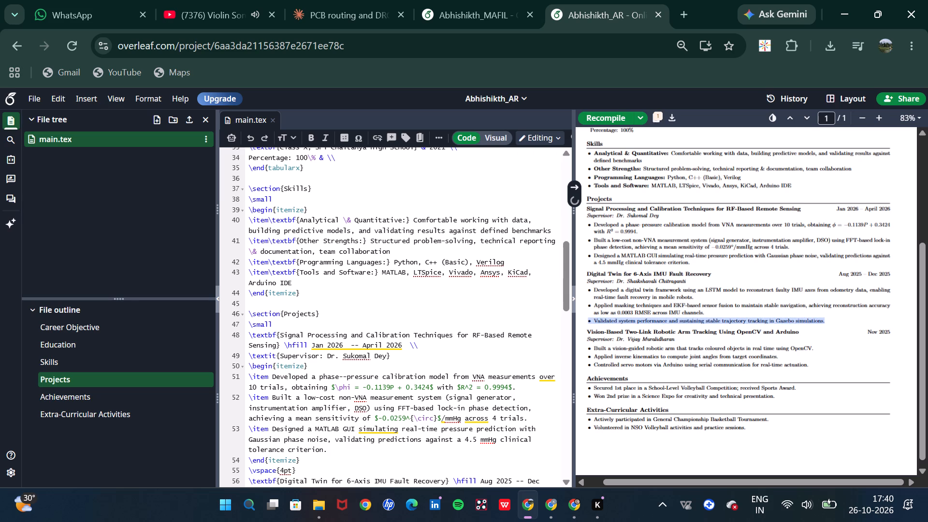
pyautogui.moveTo(301, 338); pyautogui.dragTo(246, 217)
pyautogui.hotkey('ctrl', 'c')
pyautogui.hotkey('alt', 'Tab')
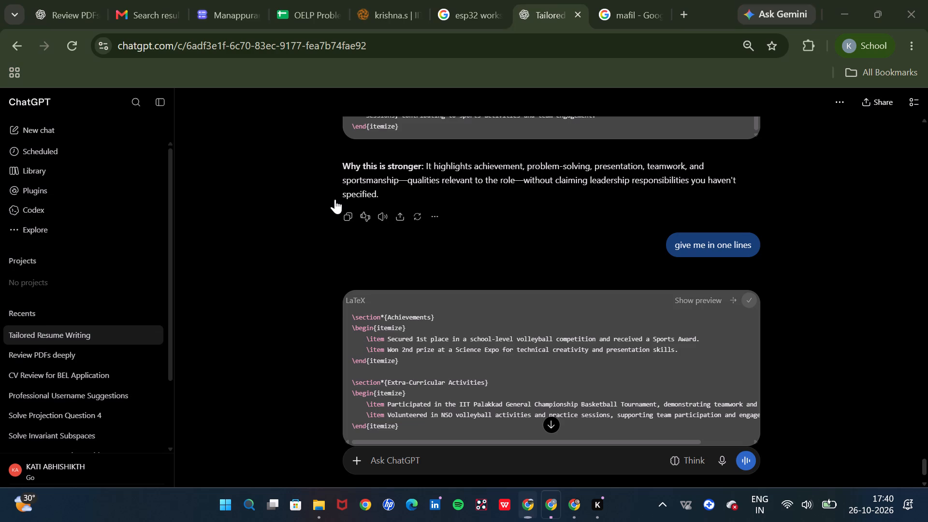
pyautogui.hotkey('alt', 'Tab')
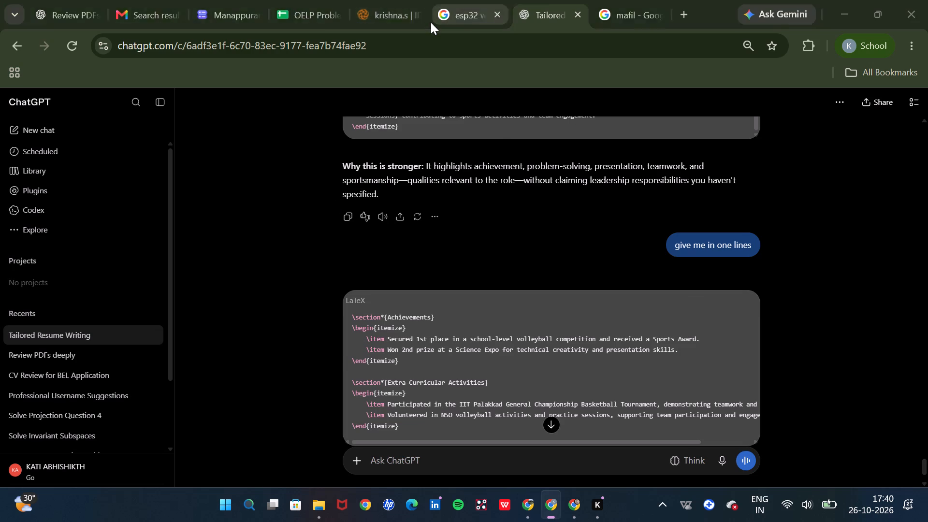
pyautogui.click(507, 0)
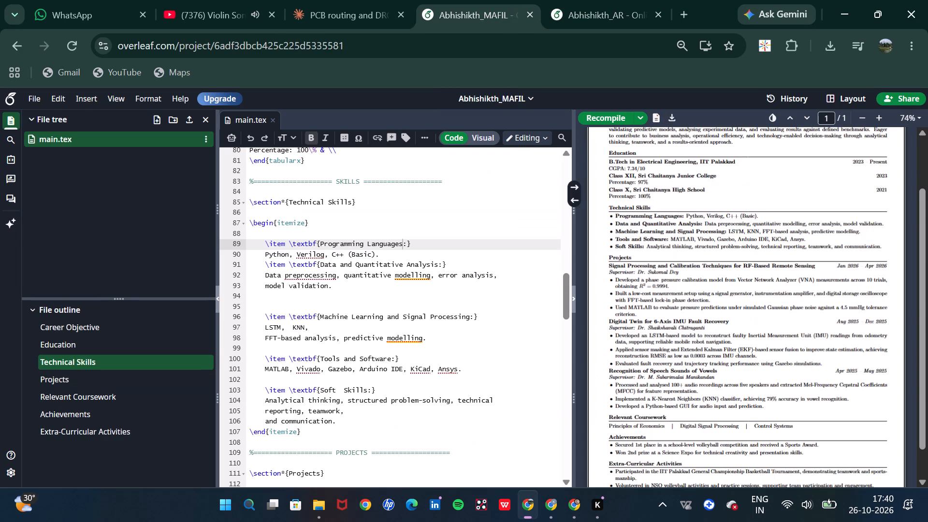
pyautogui.tripleClick(650, 327)
pyautogui.scroll(-1, 393, 388)
pyautogui.moveTo(304, 417); pyautogui.dragTo(244, 249)
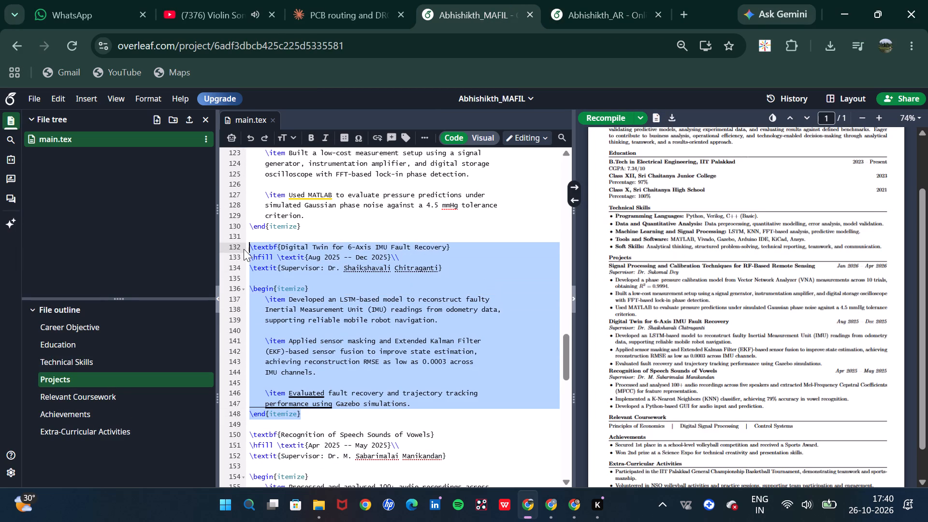
pyautogui.moveTo(244, 249); pyautogui.dragTo(244, 247)
pyautogui.hotkey('ctrl', 'v')
pyautogui.hotkey('ctrl', 's')
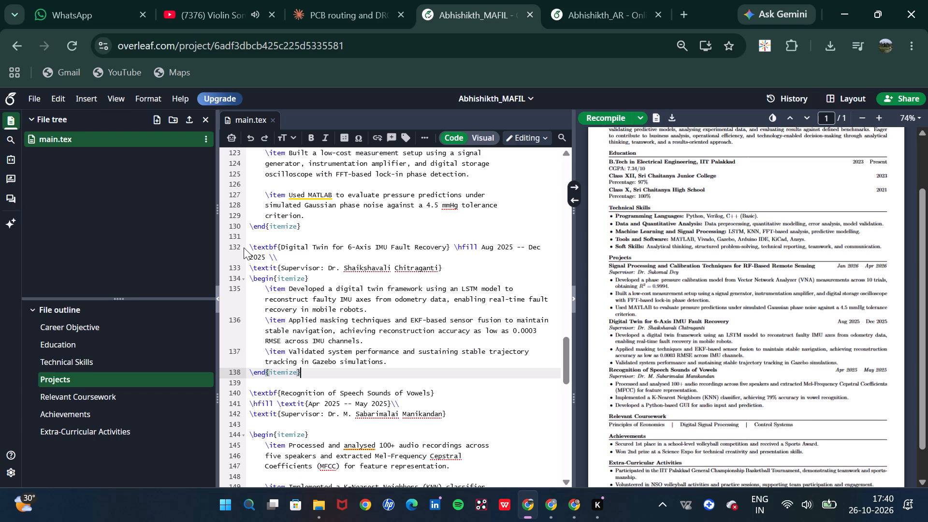
# Replace the MAFIL resume's "Signal Processing and Calibration Techniques for RF-Based Remote Sensing" entry with the AR resume's version and recompile.
pyautogui.click(587, 0)
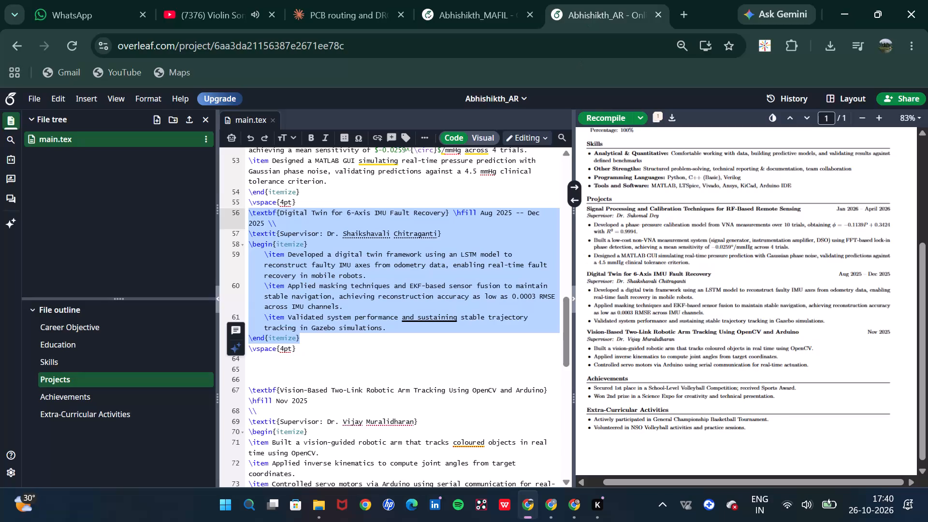
pyautogui.click(485, 14)
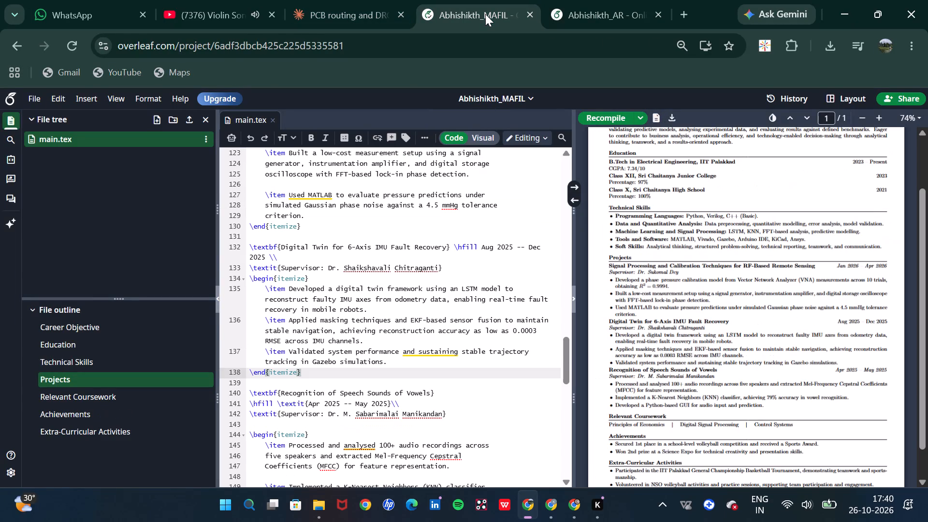
pyautogui.click(603, 0)
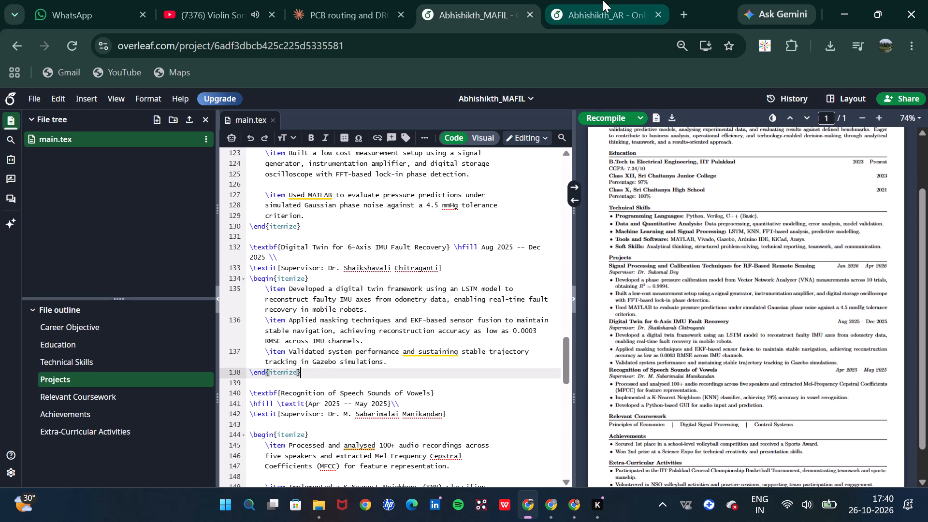
pyautogui.tripleClick(621, 250)
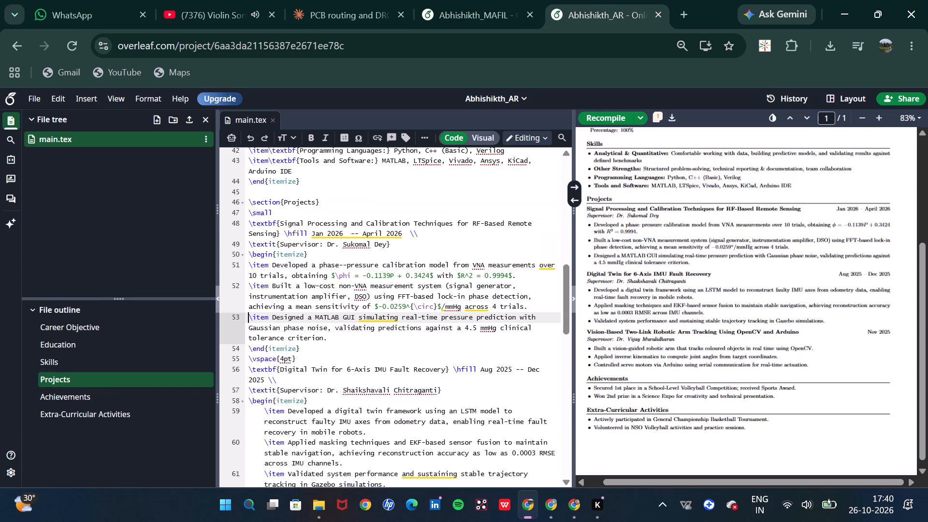
pyautogui.moveTo(303, 348); pyautogui.dragTo(241, 211)
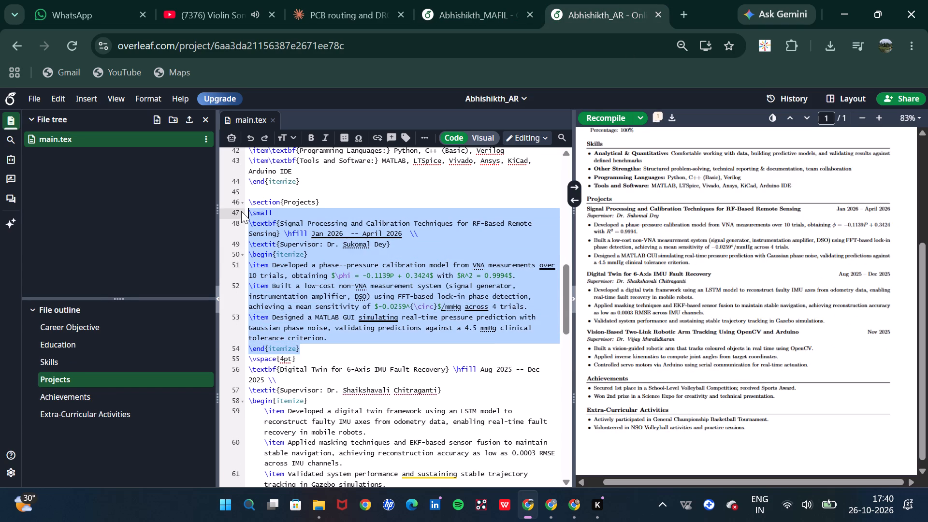
pyautogui.moveTo(241, 211); pyautogui.dragTo(239, 226)
pyautogui.hotkey('ctrl', 'c')
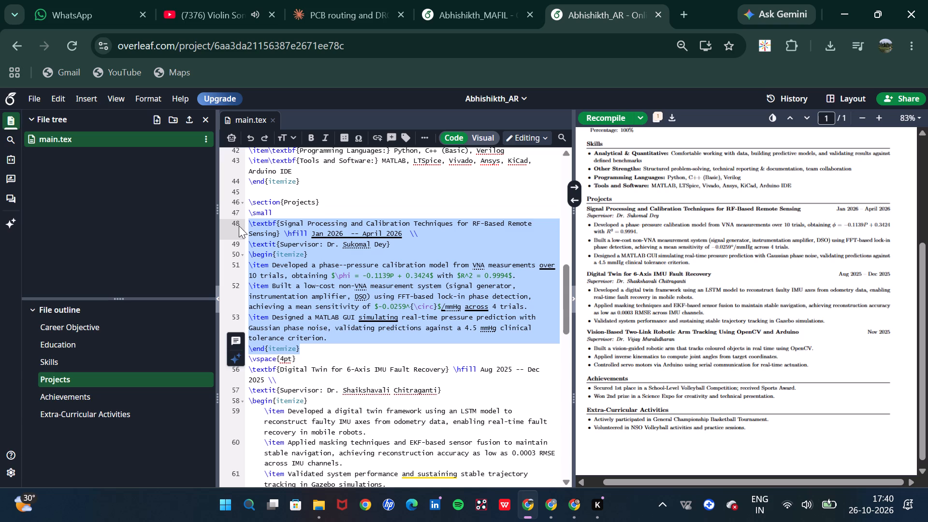
pyautogui.click(431, 0)
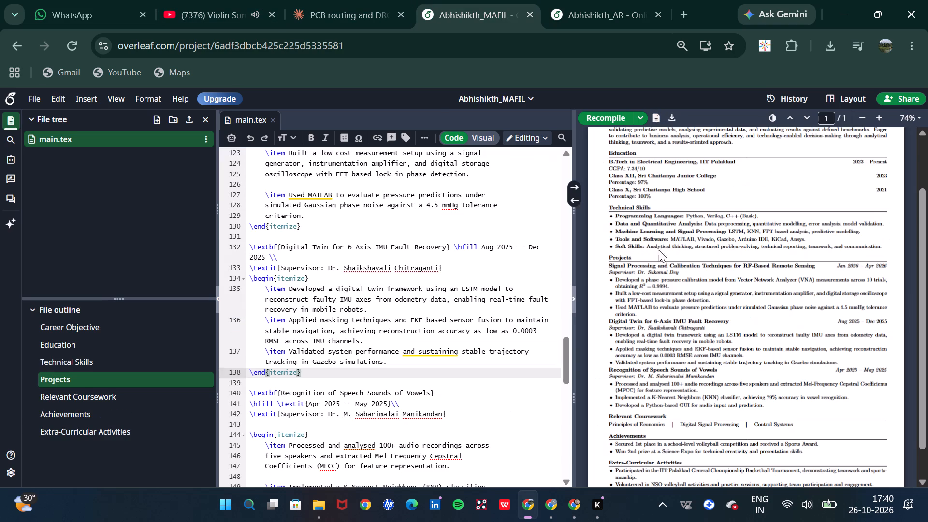
pyautogui.tripleClick(659, 263)
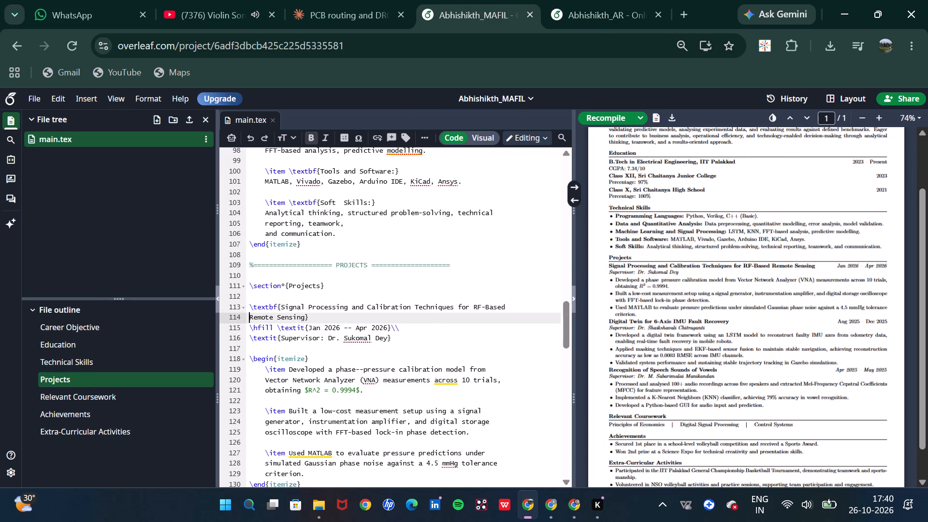
pyautogui.scroll(-1, 372, 341)
pyautogui.moveTo(302, 386); pyautogui.dragTo(282, 319)
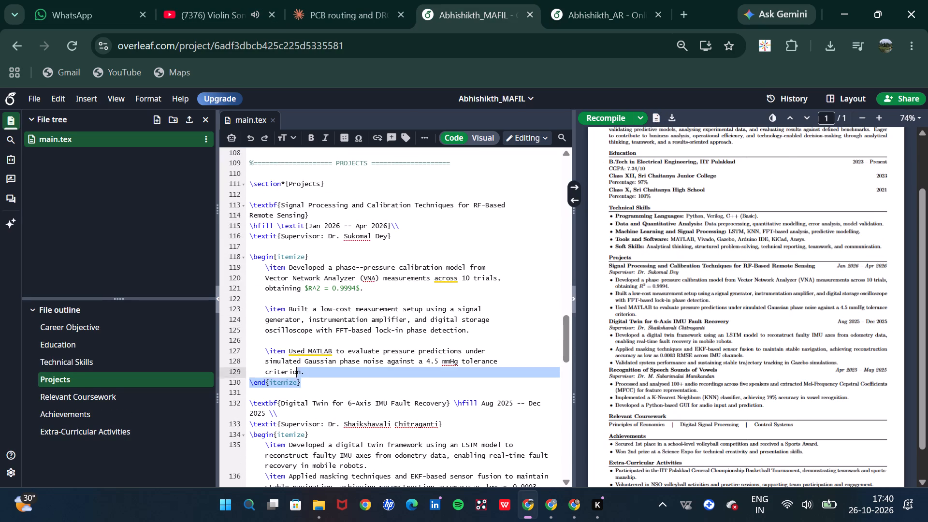
pyautogui.moveTo(282, 319); pyautogui.dragTo(246, 203)
pyautogui.hotkey('ctrl', 'v')
pyautogui.hotkey('ctrl', 's')
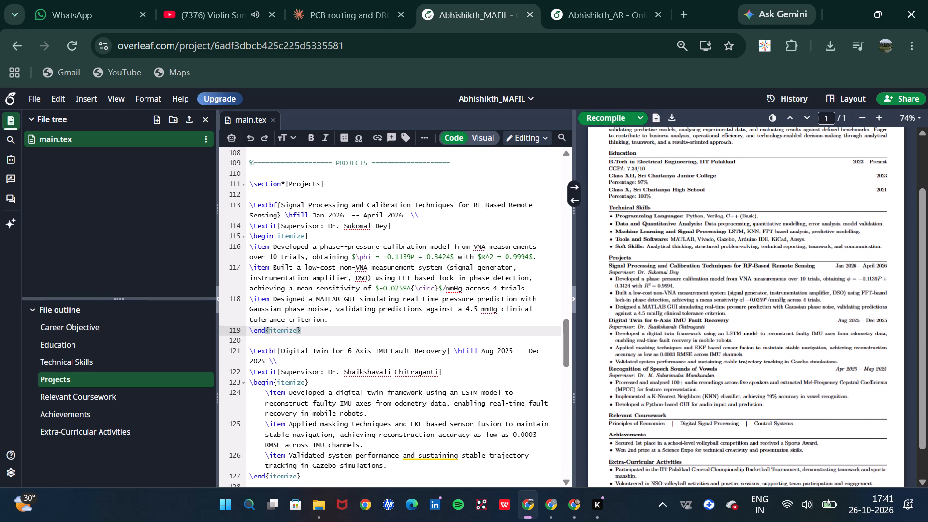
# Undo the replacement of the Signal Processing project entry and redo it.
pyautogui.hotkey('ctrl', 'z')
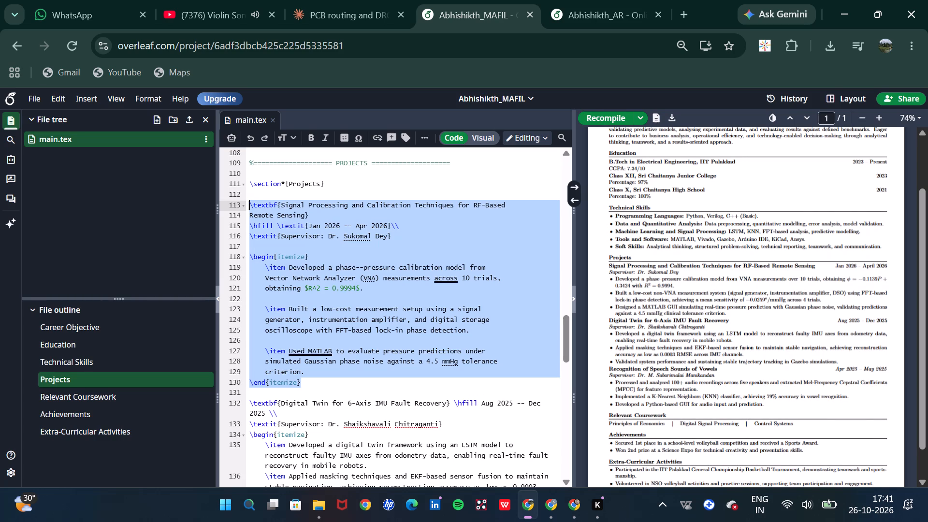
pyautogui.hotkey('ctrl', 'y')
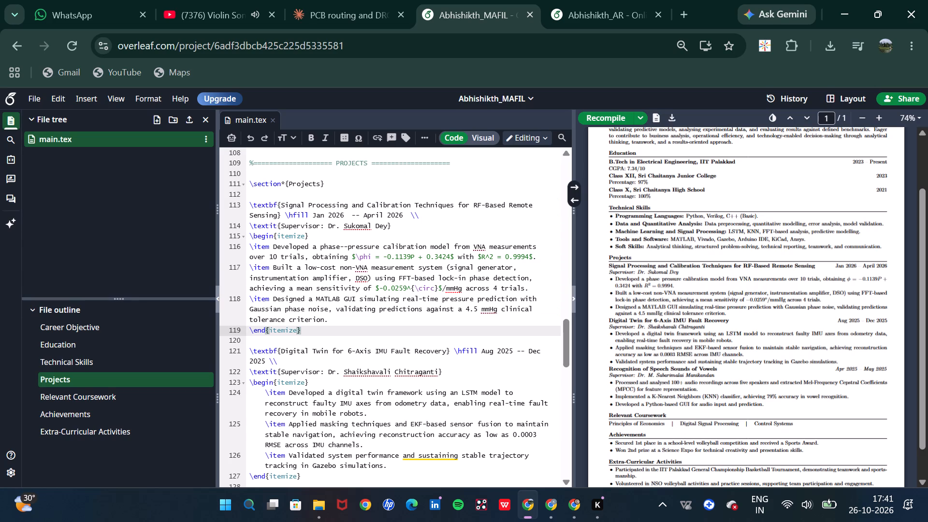
# Change "10 trials" to "several trials" in the Signal Processing project's first bullet and recompile.
pyautogui.moveTo(277, 258); pyautogui.dragTo(270, 258)
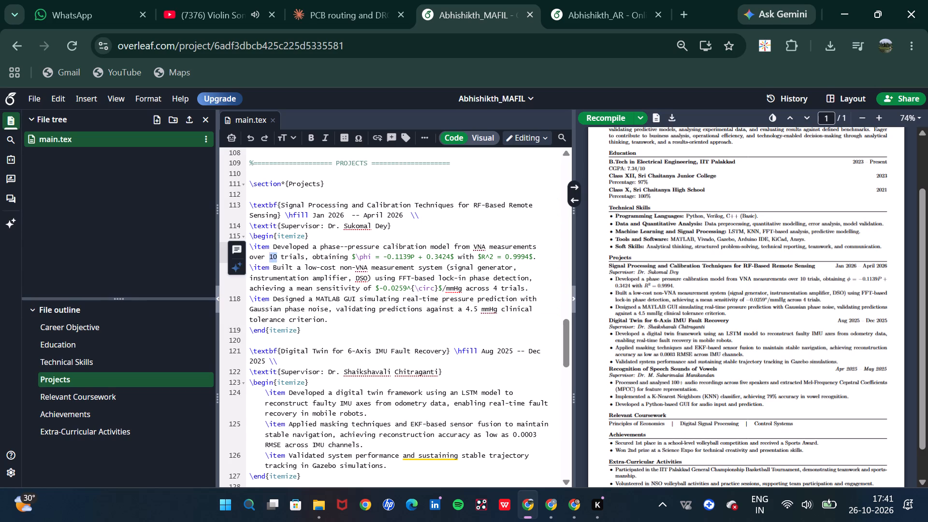
pyautogui.write('several')
pyautogui.hotkey('ctrl', 's')
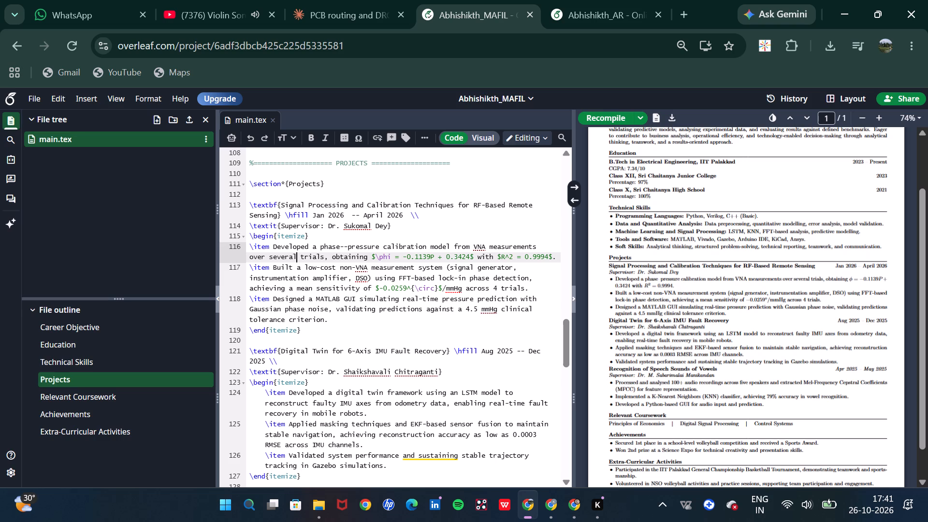
# Undo the "several" edit and the Signal Processing project replacement in the MAFIL resume, and recompile.
pyautogui.hotkey('ctrl', 'z')
pyautogui.hotkey('ctrl', 'z')
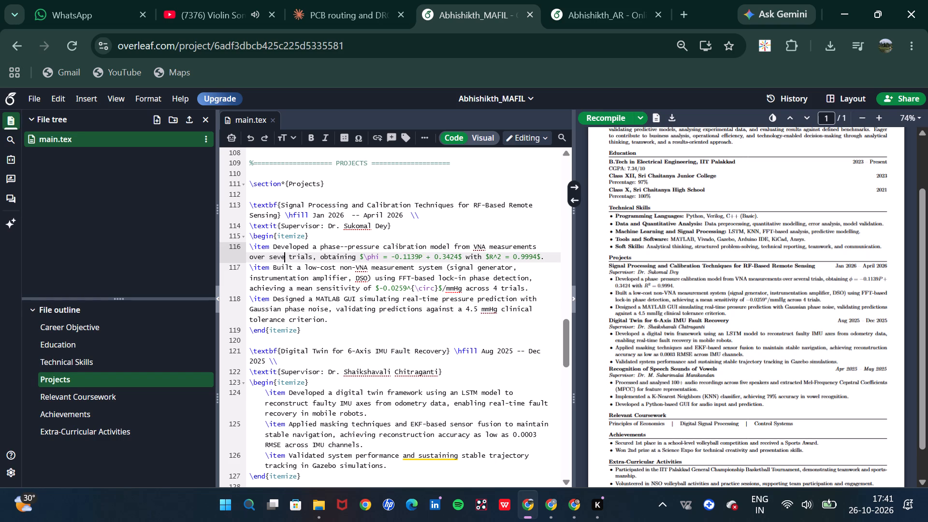
pyautogui.hotkey('ctrl', 'z')
pyautogui.hotkey('ctrl', 'z')
pyautogui.hotkey('ctrl', 'z')
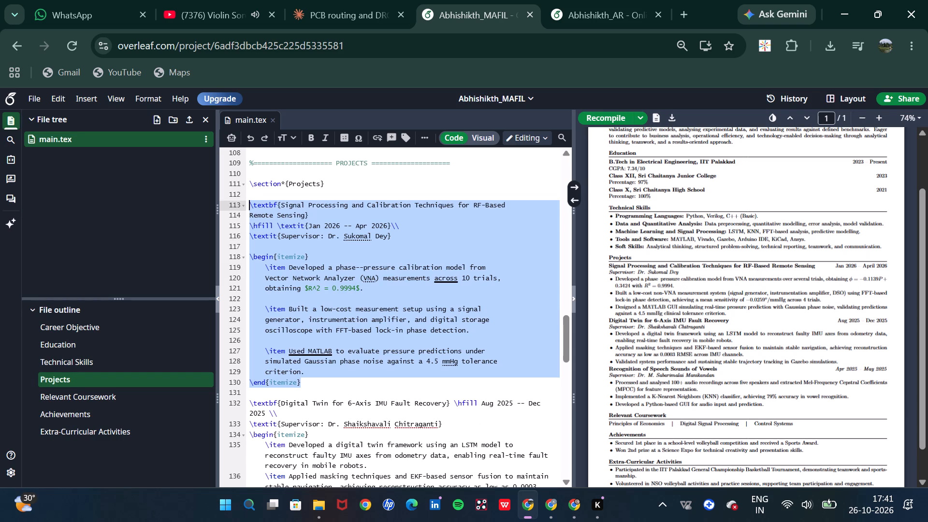
pyautogui.hotkey('ctrl', 's')
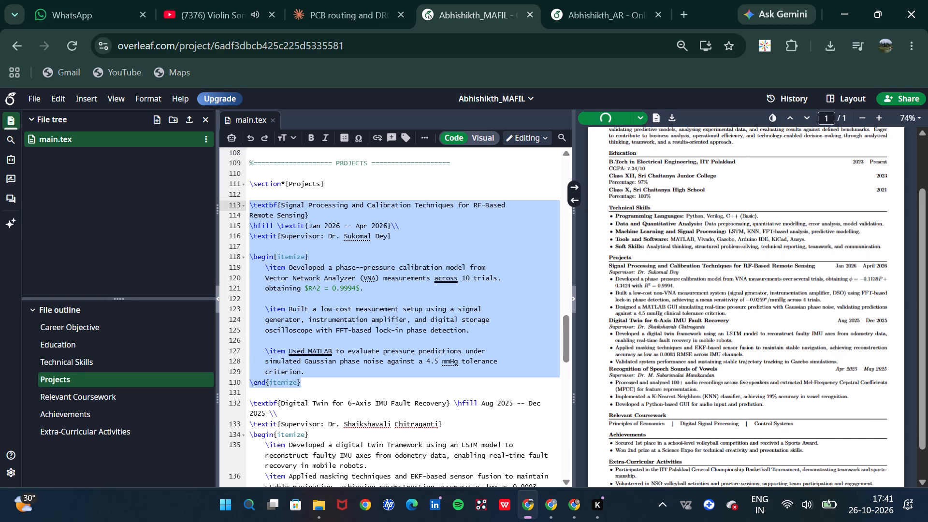
# Change "10 trials" to "several trials" in the Signal Processing project's first bullet and recompile.
pyautogui.click(471, 281)
pyautogui.press('BackSpace')
pyautogui.press('BackSpace')
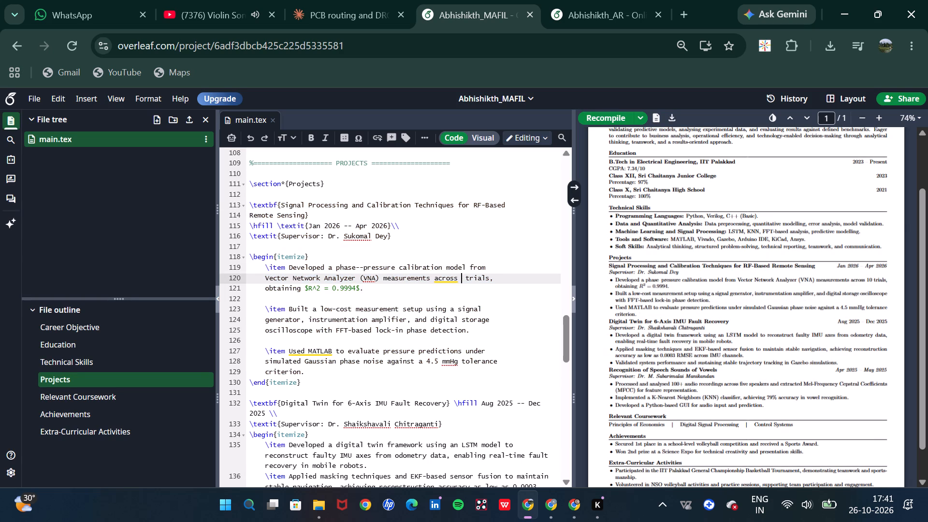
pyautogui.write('several')
pyautogui.hotkey('ctrl', 's')
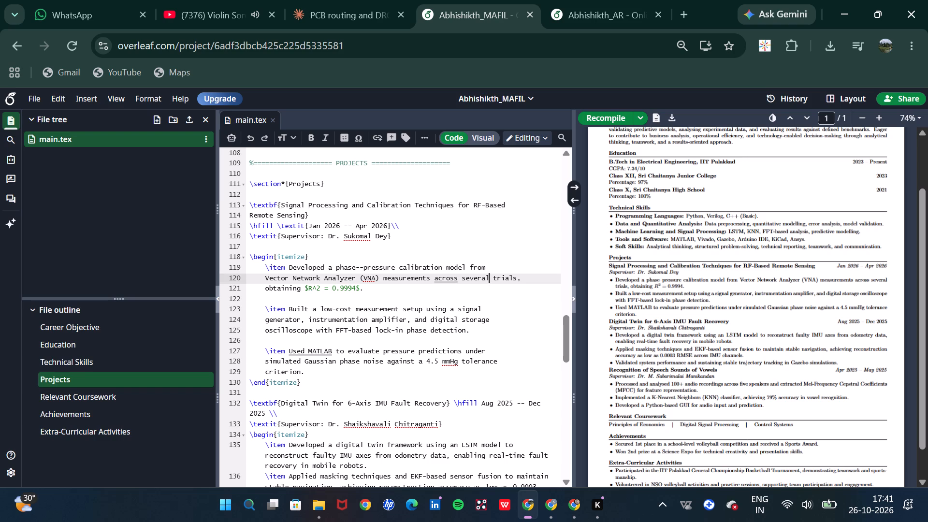
# Replace the Signal Processing project's third bullet in the MAFIL resume with the AR resume's "Designed a MATLAB GUI" bullet and recompile.
pyautogui.click(638, 0)
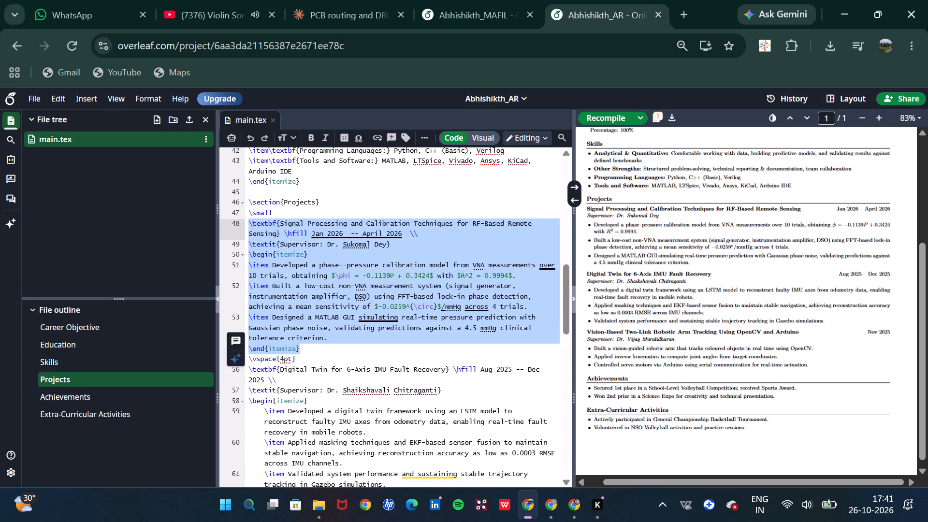
pyautogui.doubleClick(641, 256)
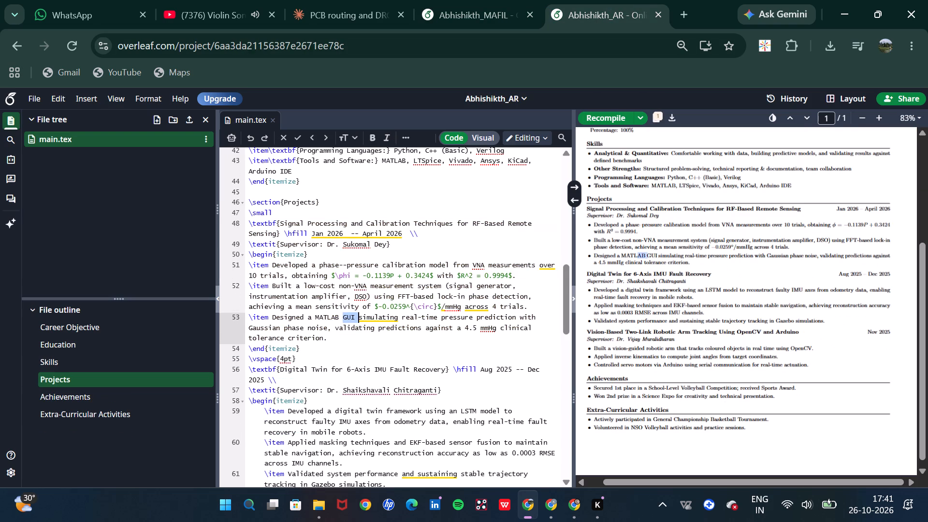
pyautogui.moveTo(328, 338); pyautogui.dragTo(275, 320)
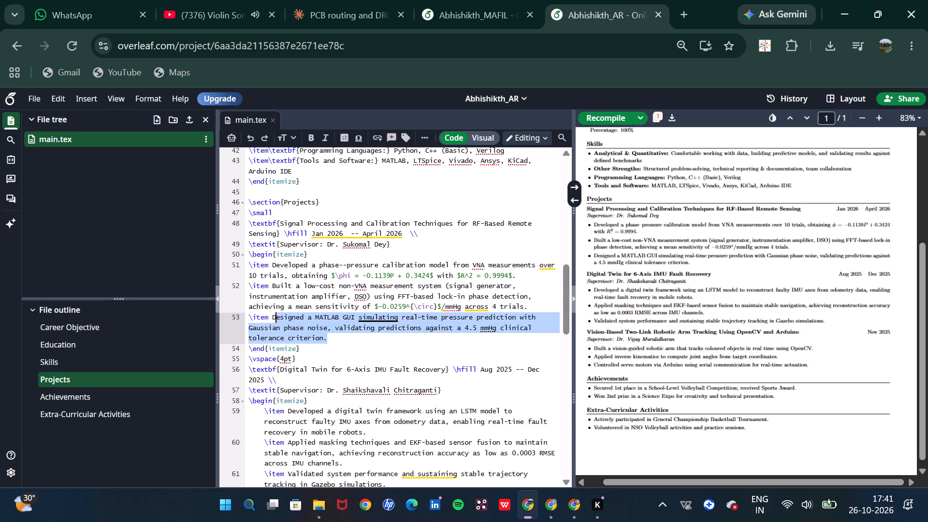
pyautogui.moveTo(275, 320); pyautogui.dragTo(274, 319)
pyautogui.hotkey('ctrl', 'c')
pyautogui.click(198, 0)
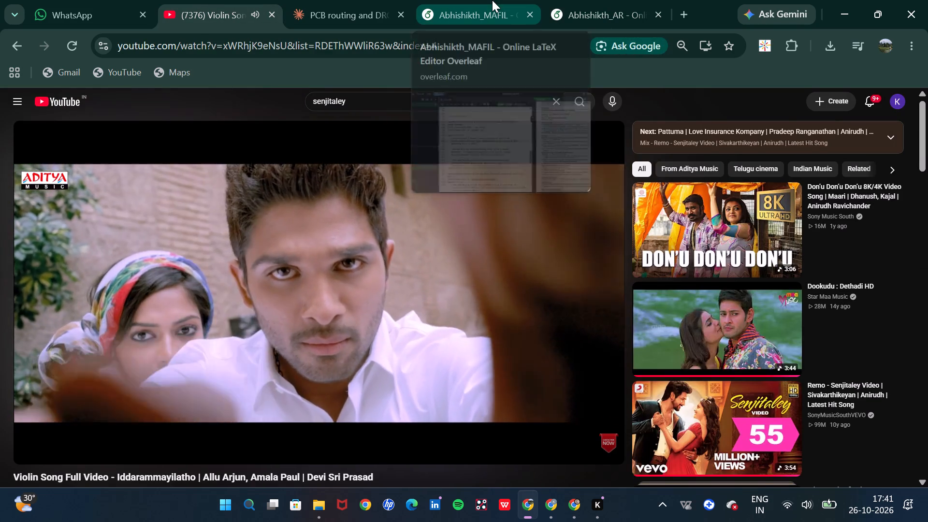
pyautogui.click(492, 0)
pyautogui.moveTo(305, 375); pyautogui.dragTo(292, 358)
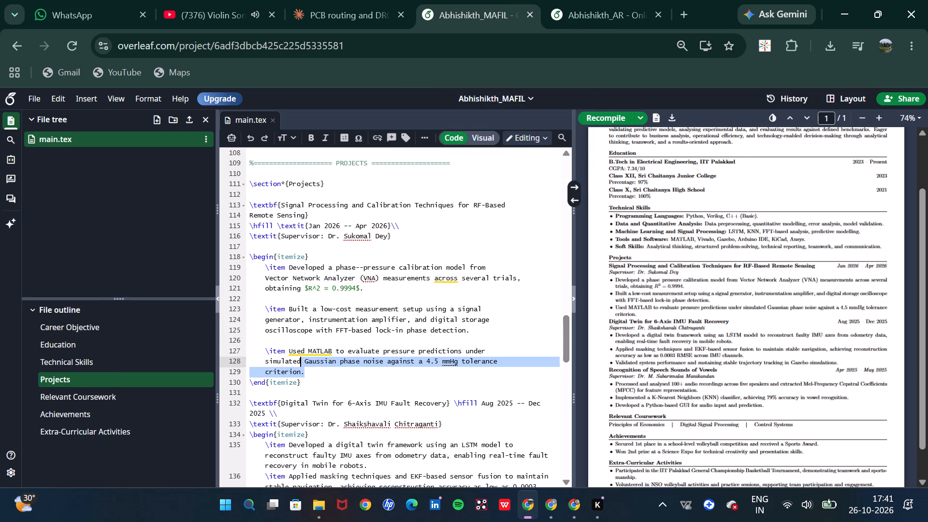
pyautogui.moveTo(292, 358); pyautogui.dragTo(290, 355)
pyautogui.hotkey('ctrl', 'v')
pyautogui.hotkey('ctrl', 's')
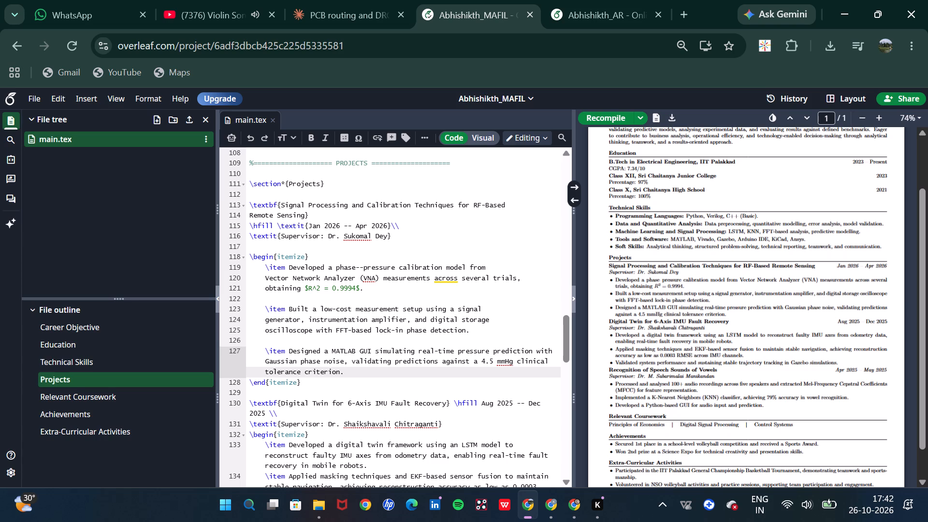
# Compare the Signal Processing bullets in the AR and MAFIL resumes, and examine the BEL resume's project entries for reusable wording.
pyautogui.click(590, 0)
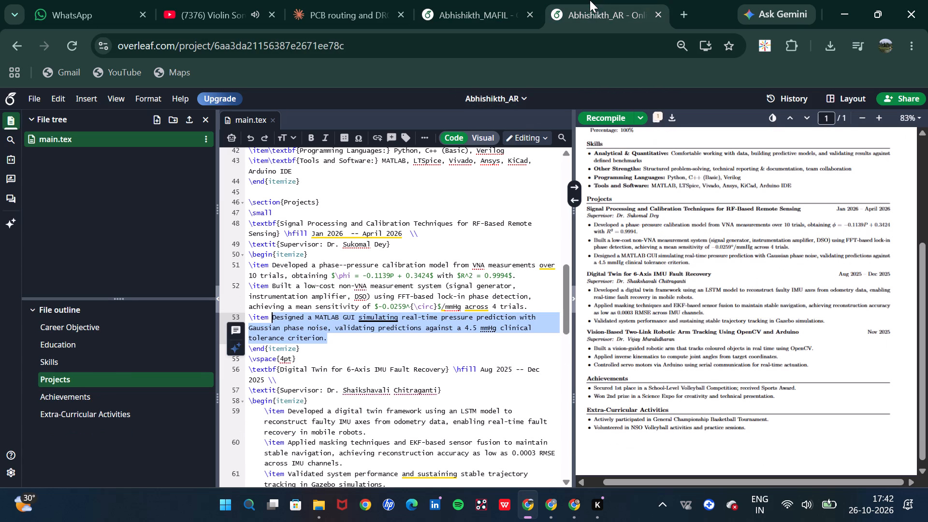
pyautogui.tripleClick(614, 240)
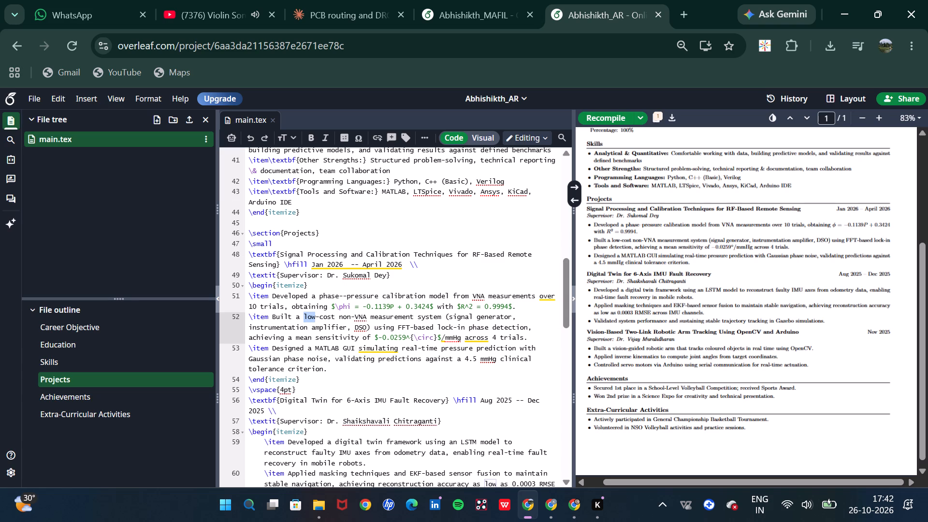
pyautogui.click(450, 0)
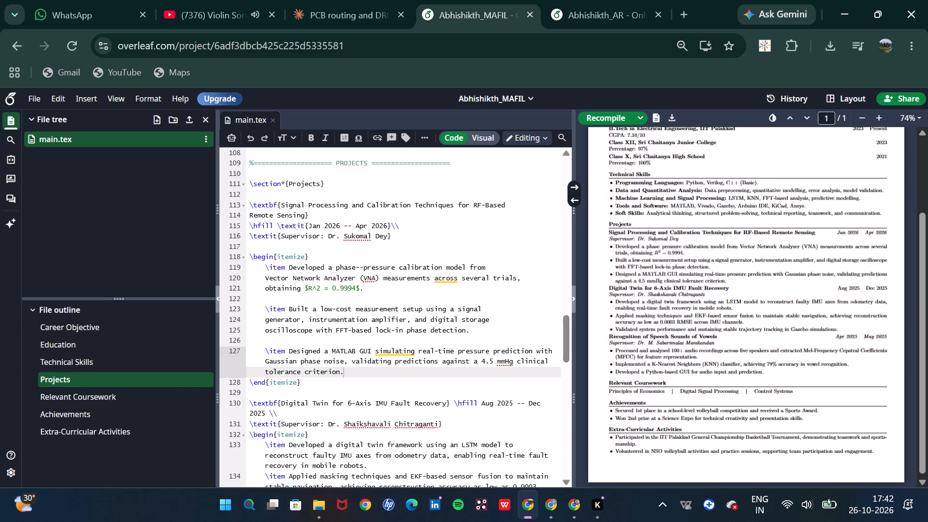
pyautogui.click(570, 0)
pyautogui.click(19, 36)
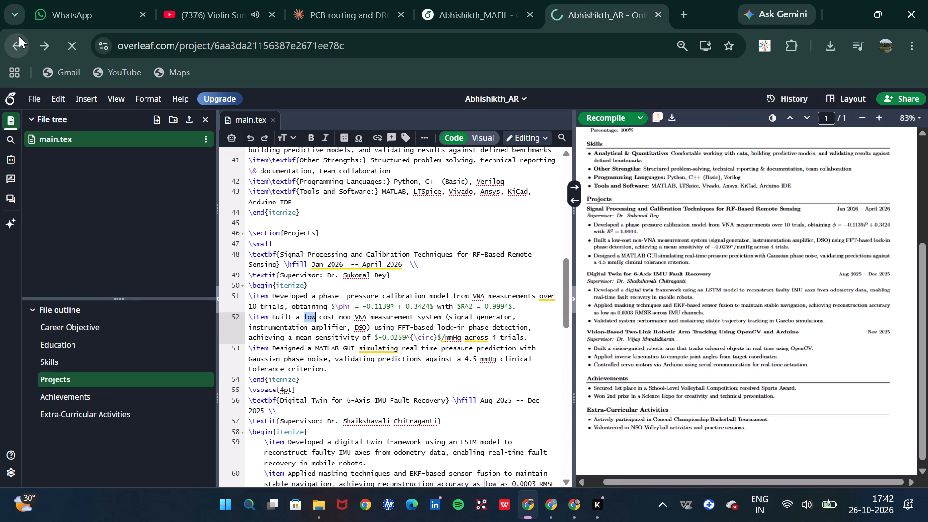
pyautogui.click(198, 298)
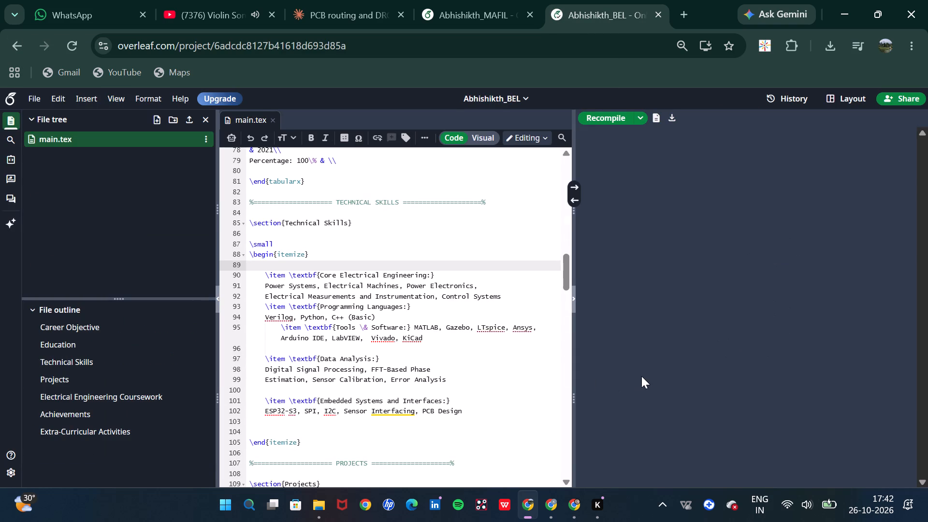
pyautogui.scroll(-1, 641, 376)
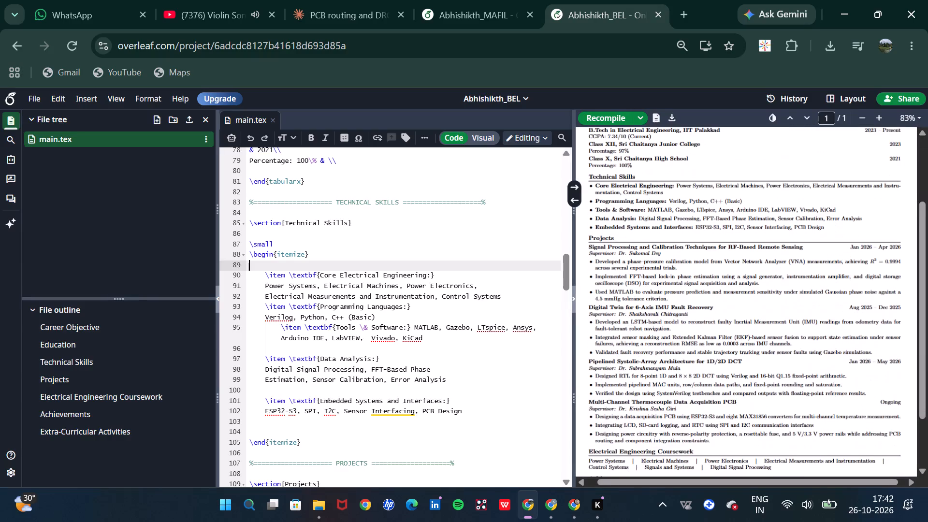
pyautogui.scroll(-2, 641, 376)
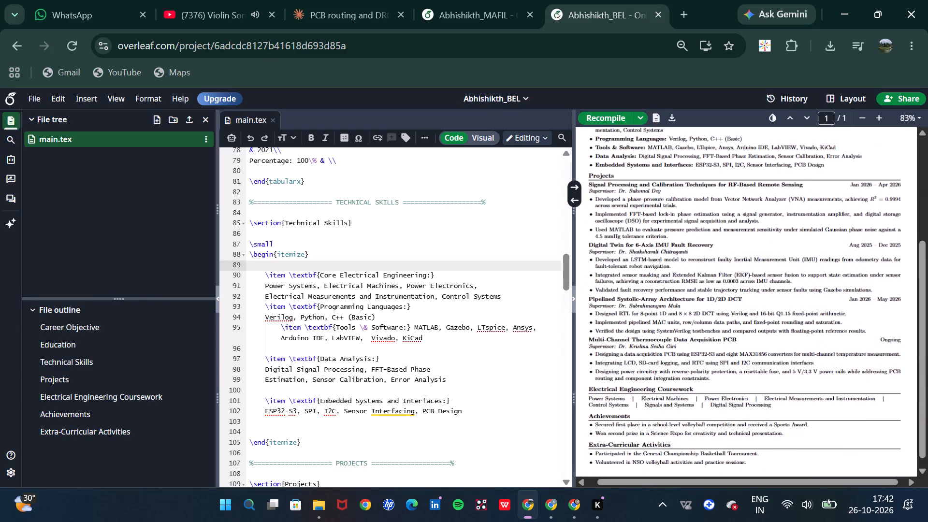
# Open the Kalkitech resume from the project list and bring up its Projects section.
pyautogui.click(19, 42)
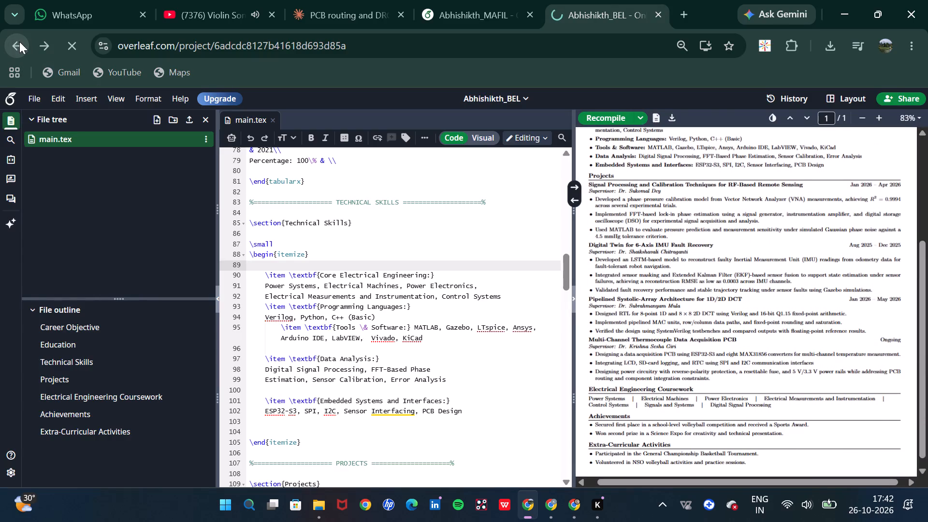
pyautogui.scroll(-1, 217, 348)
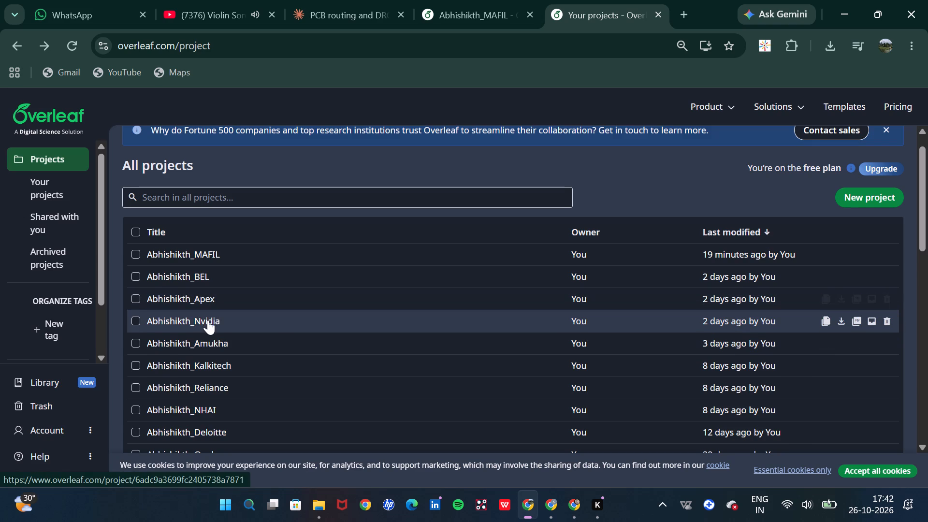
pyautogui.click(208, 361)
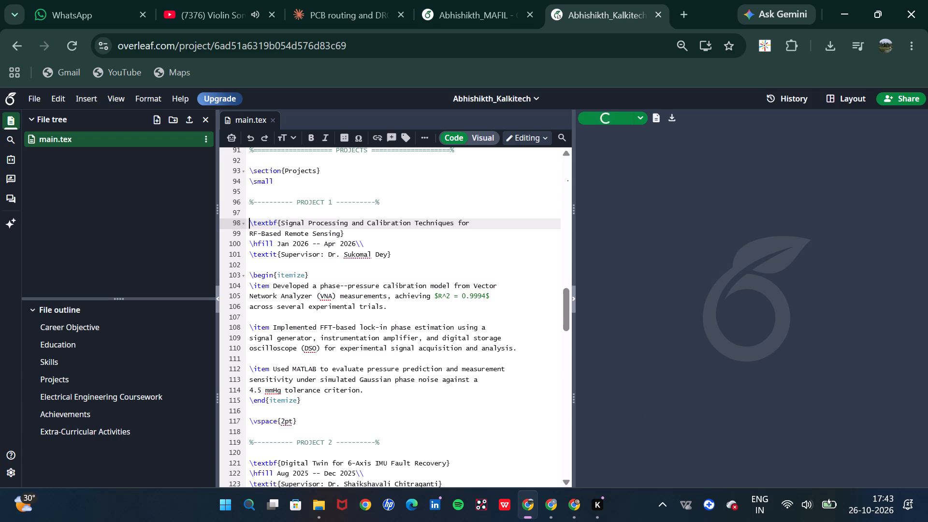
pyautogui.scroll(-5, 545, 416)
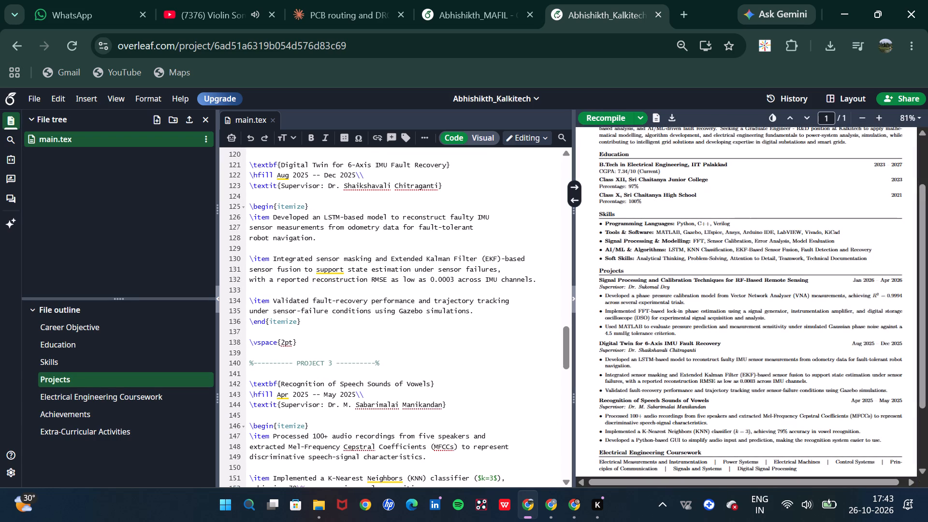
# Replace the MAFIL resume's "Recognition of Speech Sounds of Vowels" entry with the Kalkitech resume's version and recompile.
pyautogui.tripleClick(728, 438)
pyautogui.click(728, 438)
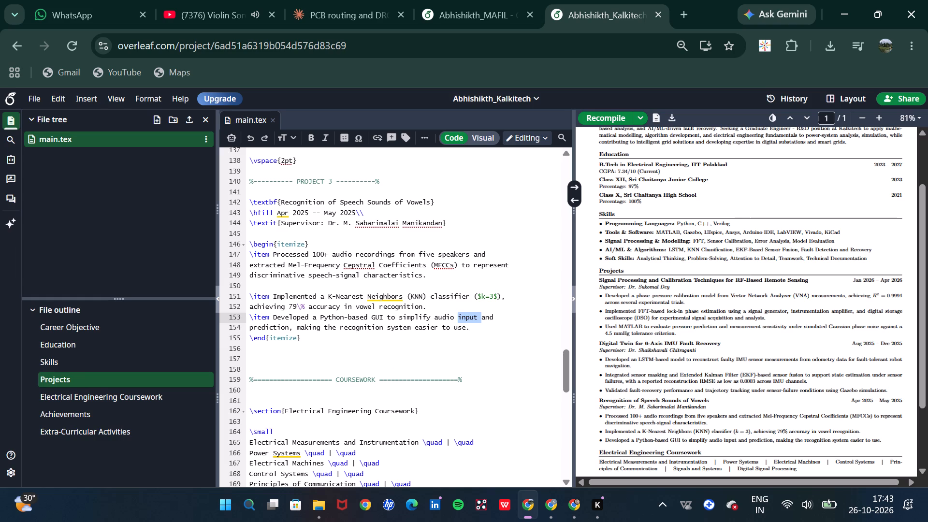
pyautogui.moveTo(300, 339); pyautogui.dragTo(246, 198)
pyautogui.hotkey('ctrl', 'c')
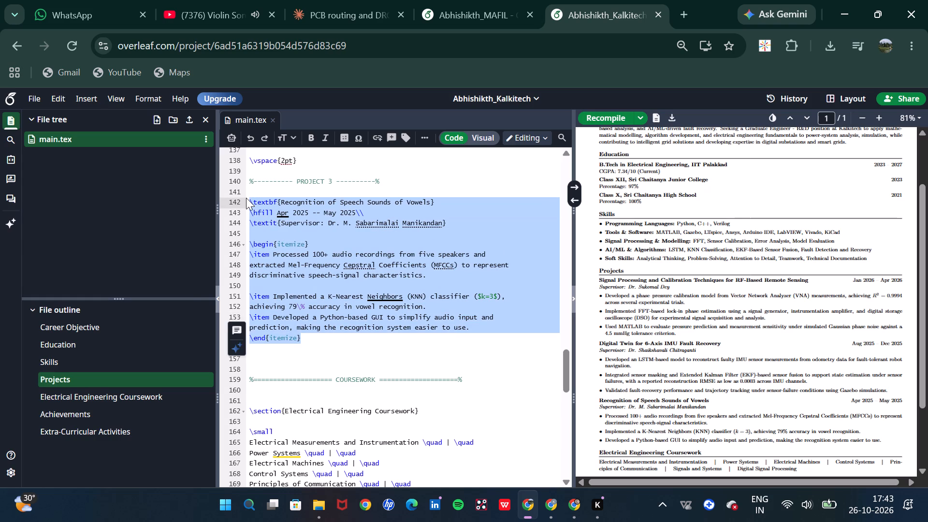
pyautogui.hotkey('alt', 'Tab')
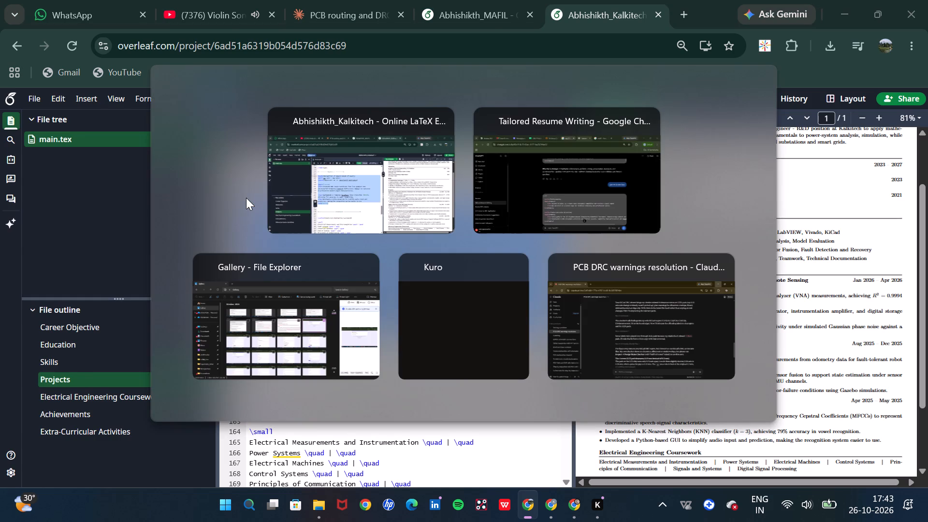
pyautogui.press('Return')
pyautogui.hotkey('alt', 'Tab')
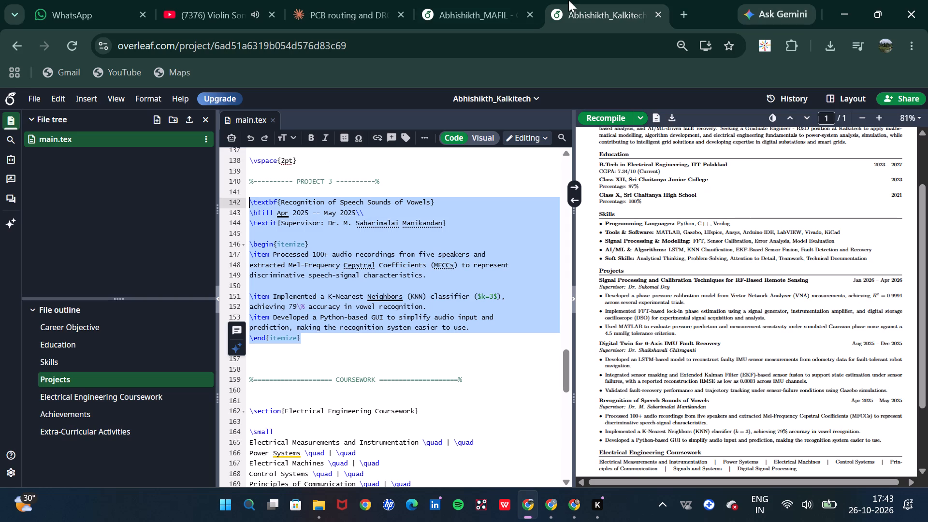
pyautogui.click(524, 0)
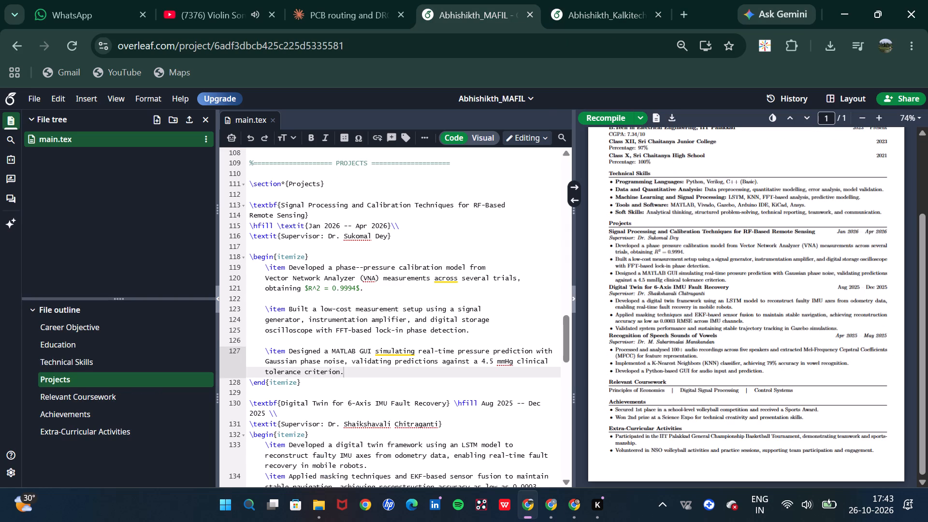
pyautogui.tripleClick(626, 370)
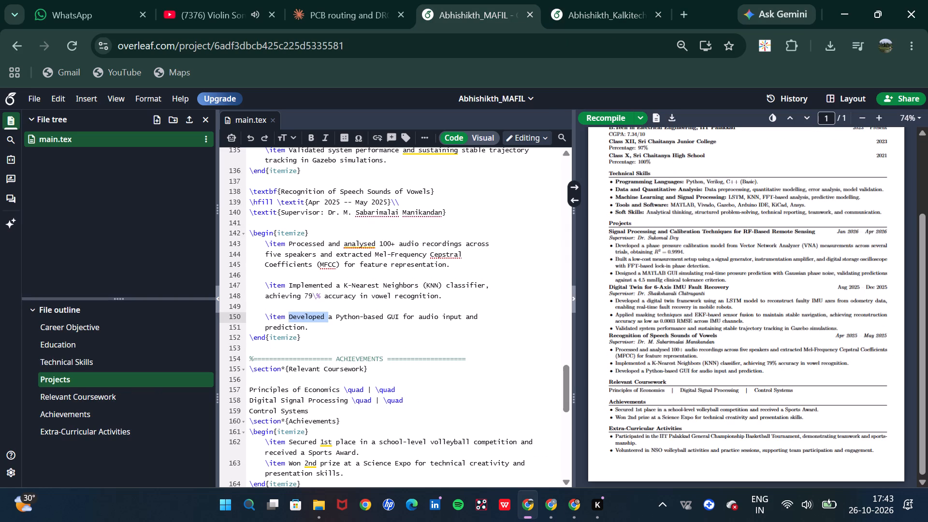
pyautogui.moveTo(306, 340); pyautogui.dragTo(249, 190)
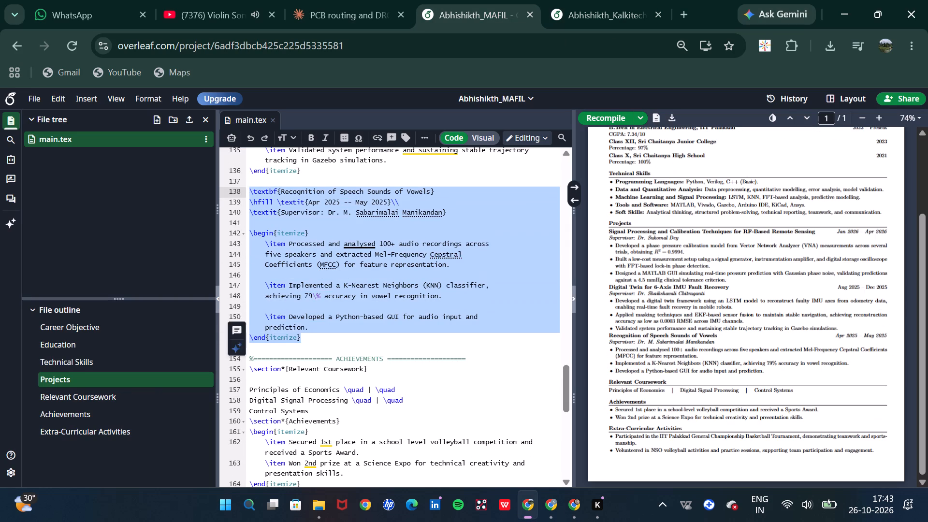
pyautogui.hotkey('ctrl', 'v')
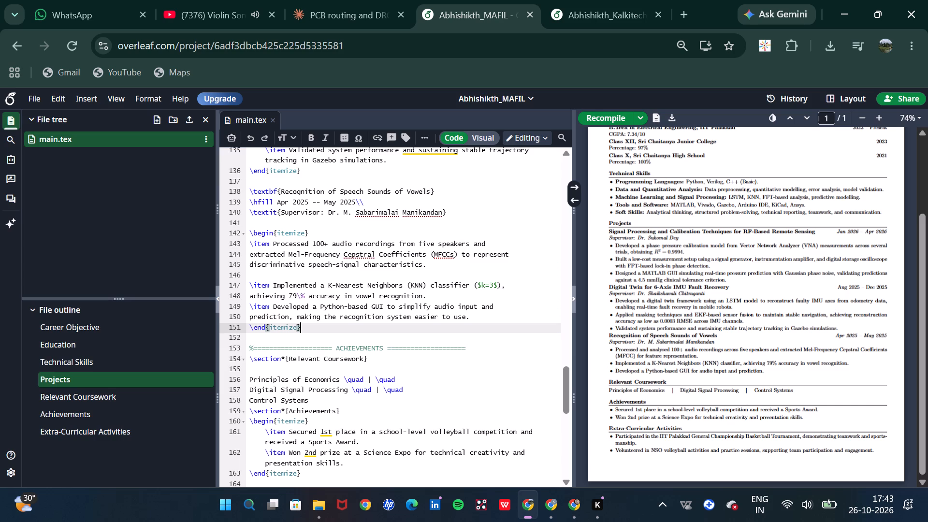
pyautogui.hotkey('ctrl', 's')
# Copy the \vspace{2pt} line from the Kalkitech resume and insert it between MAFIL's Signal Processing and Digital Twin entries.
pyautogui.click(621, 0)
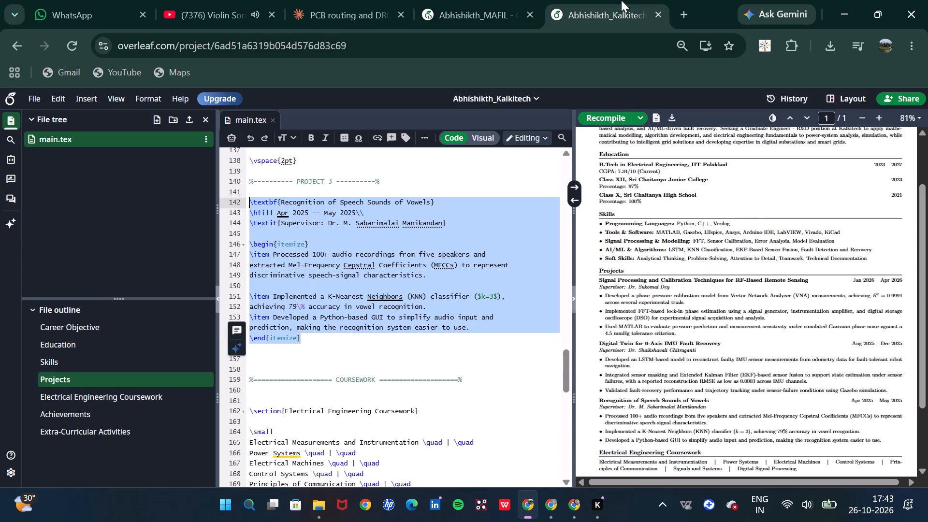
pyautogui.tripleClick(631, 341)
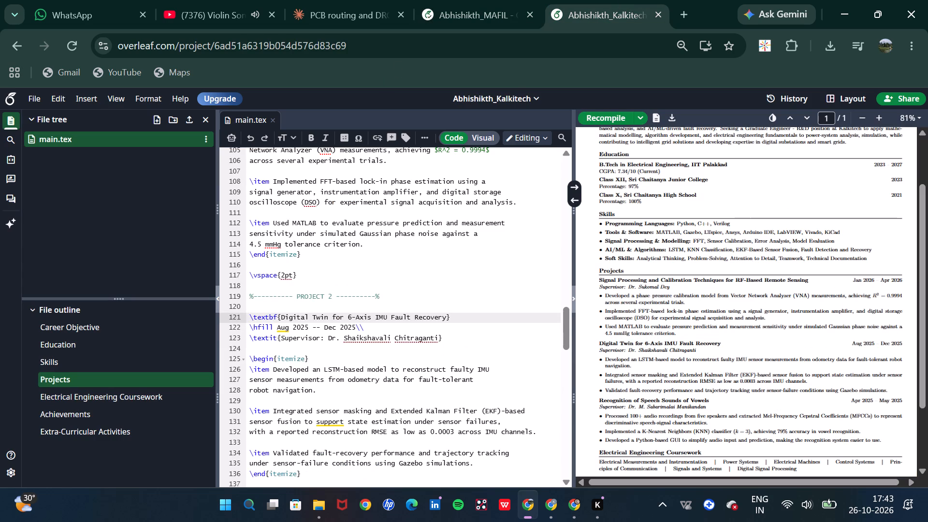
pyautogui.moveTo(297, 274); pyautogui.dragTo(242, 273)
pyautogui.hotkey('ctrl', 'c')
pyautogui.click(474, 0)
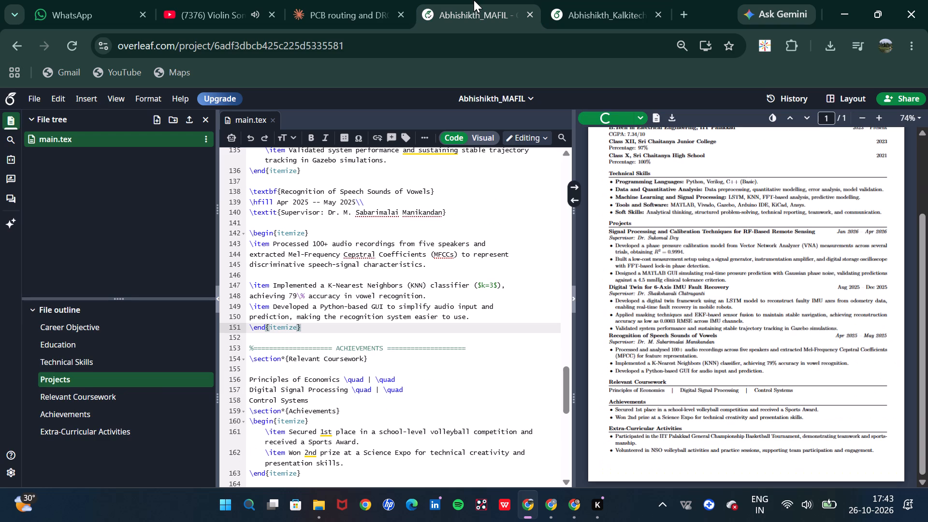
pyautogui.tripleClick(669, 290)
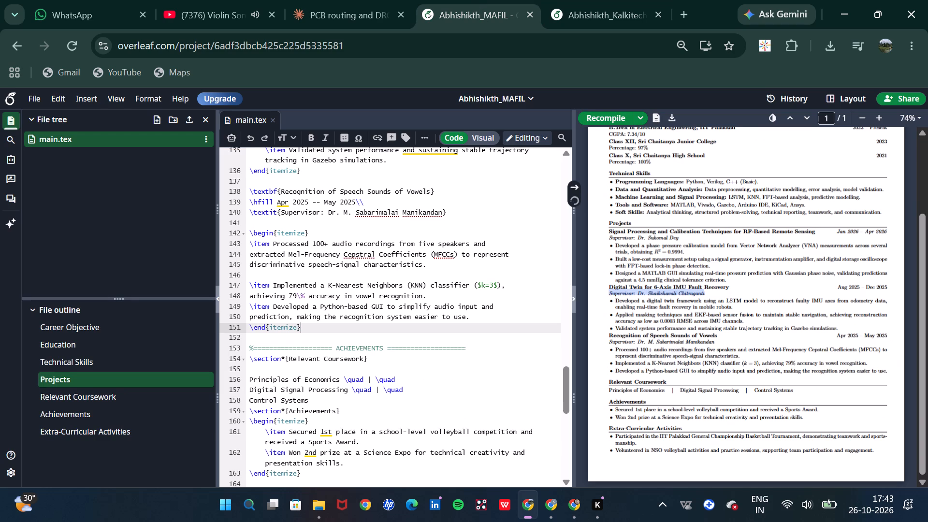
pyautogui.click(339, 311)
pyautogui.hotkey('ctrl', 'v')
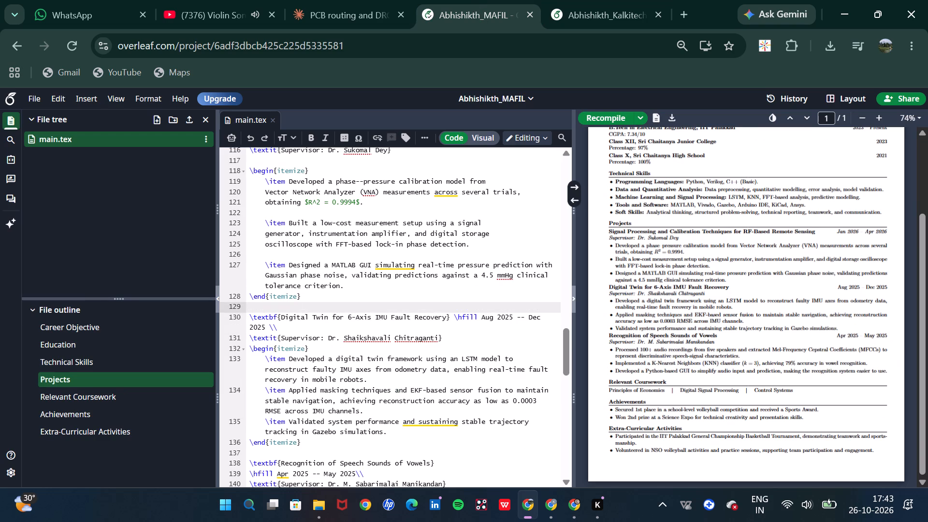
# Set the \vspace between the Signal Processing and Digital Twin entries to 3pt.
pyautogui.click(283, 309)
pyautogui.press('Right')
pyautogui.press('BackSpace')
pyautogui.press('3')
# Insert a \vspace{3pt} line between the Digital Twin and Recognition of Speech Sounds of Vowels entries, and recompile.
pyautogui.scroll(-3, 283, 309)
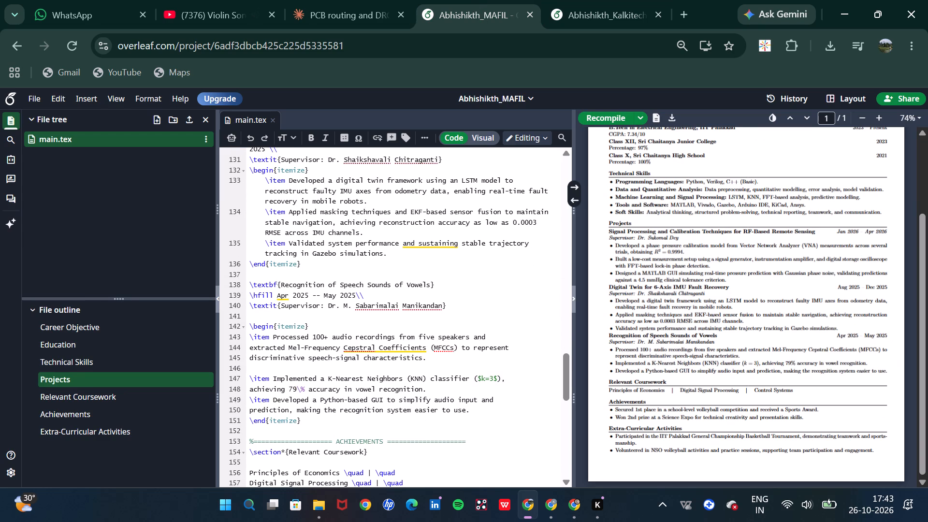
pyautogui.click(301, 271)
pyautogui.hotkey('ctrl', 'v')
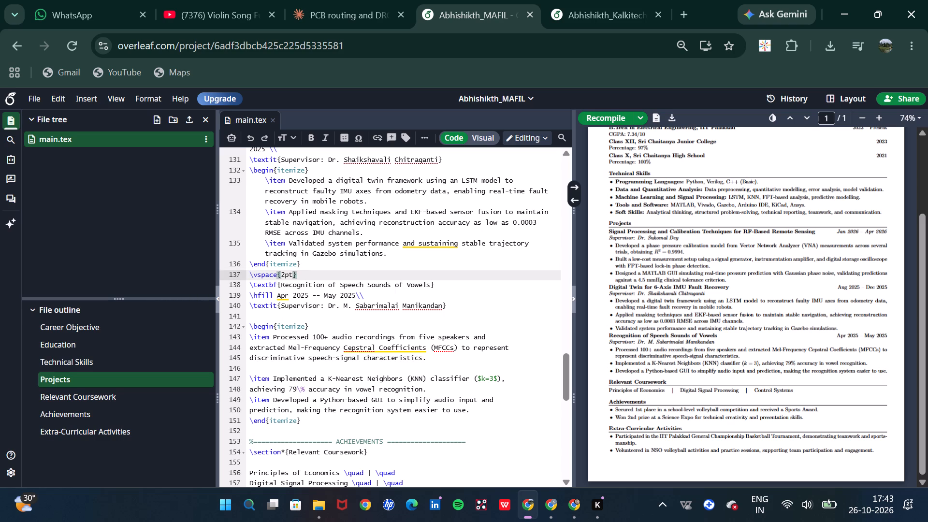
pyautogui.click(287, 273)
pyautogui.press('Left')
pyautogui.press('BackSpace')
pyautogui.press('3')
pyautogui.hotkey('ctrl', 's')
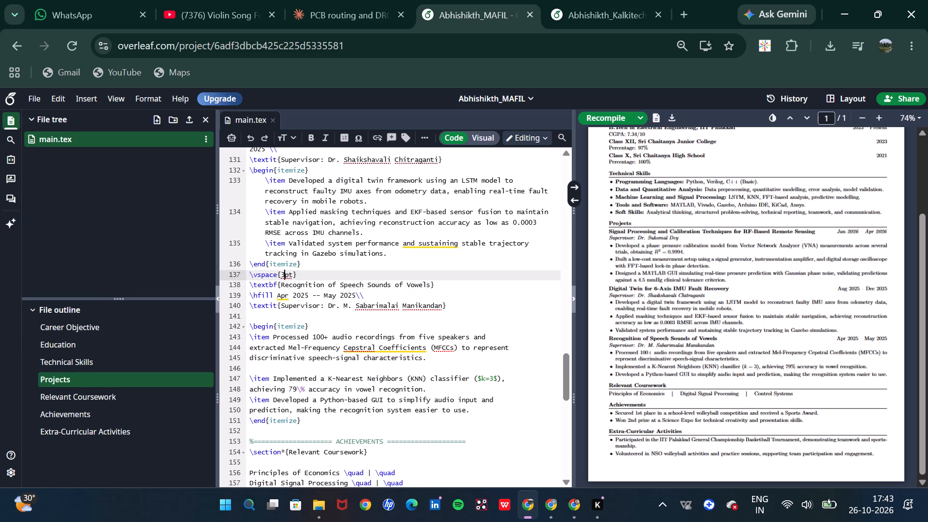
pyautogui.scroll(11, 421, 331)
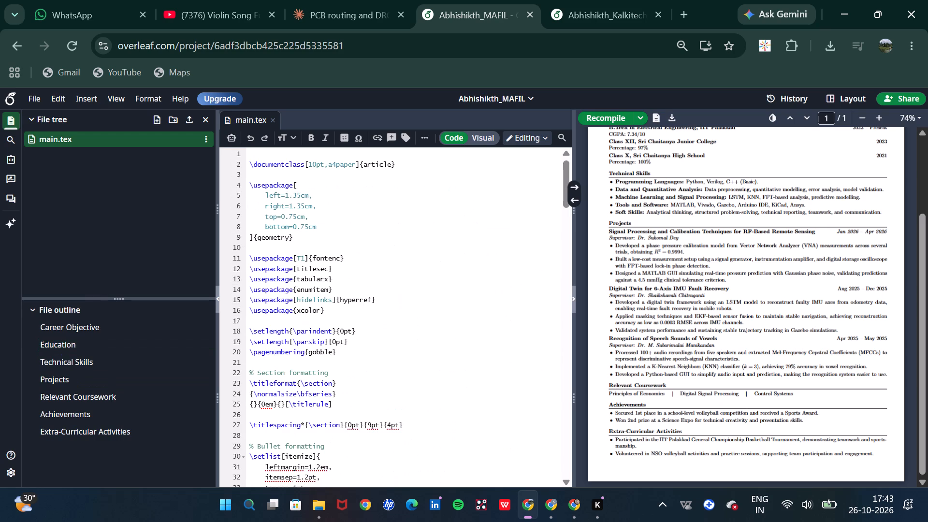
pyautogui.hotkey('ctrl', 'a')
pyautogui.hotkey('ctrl', 'c')
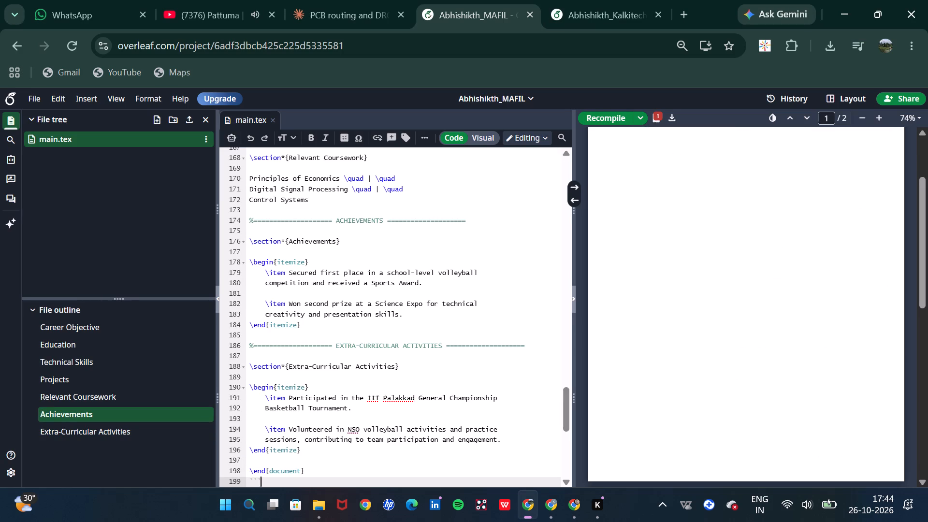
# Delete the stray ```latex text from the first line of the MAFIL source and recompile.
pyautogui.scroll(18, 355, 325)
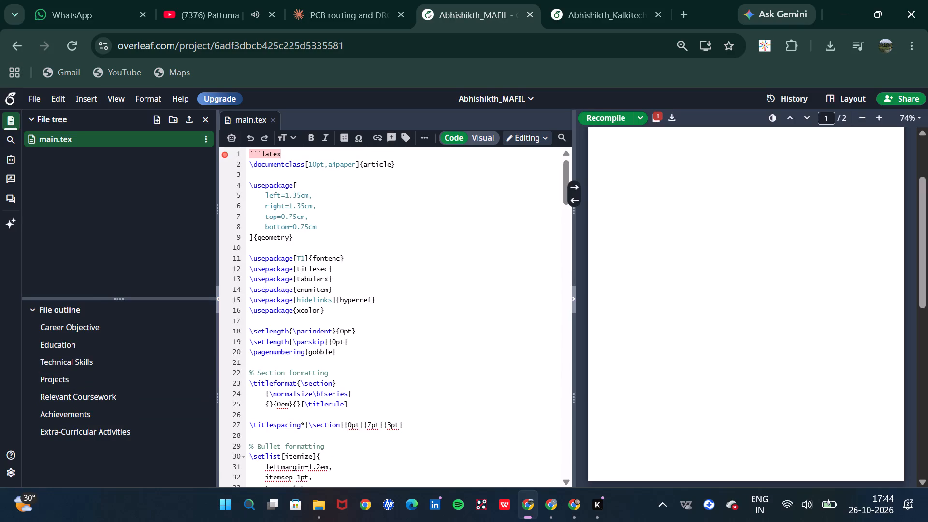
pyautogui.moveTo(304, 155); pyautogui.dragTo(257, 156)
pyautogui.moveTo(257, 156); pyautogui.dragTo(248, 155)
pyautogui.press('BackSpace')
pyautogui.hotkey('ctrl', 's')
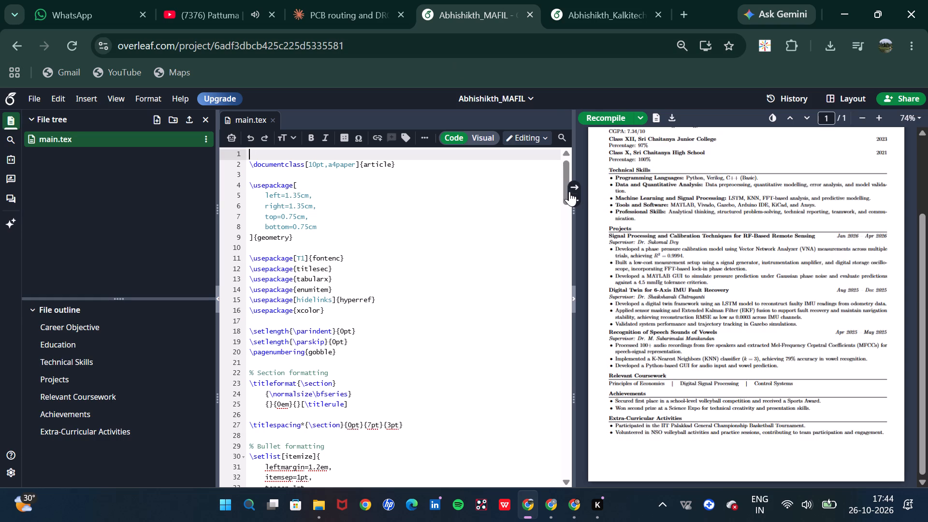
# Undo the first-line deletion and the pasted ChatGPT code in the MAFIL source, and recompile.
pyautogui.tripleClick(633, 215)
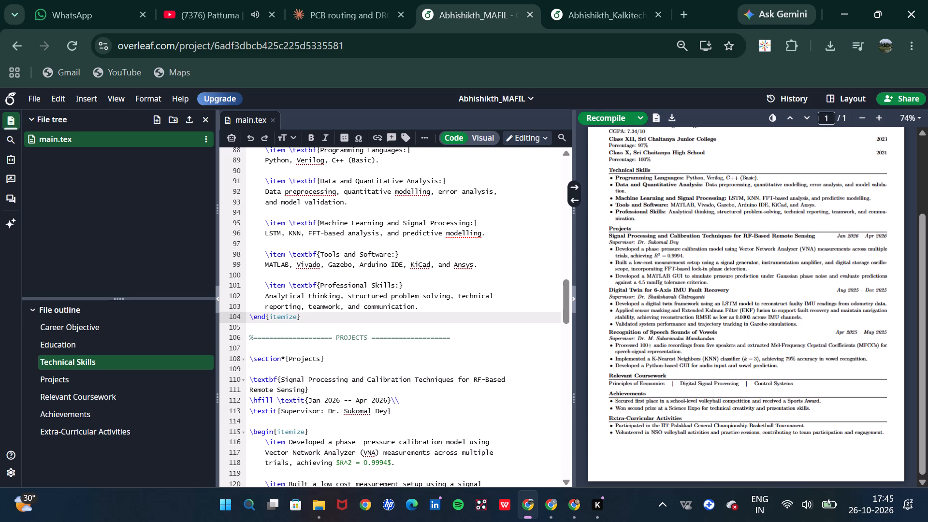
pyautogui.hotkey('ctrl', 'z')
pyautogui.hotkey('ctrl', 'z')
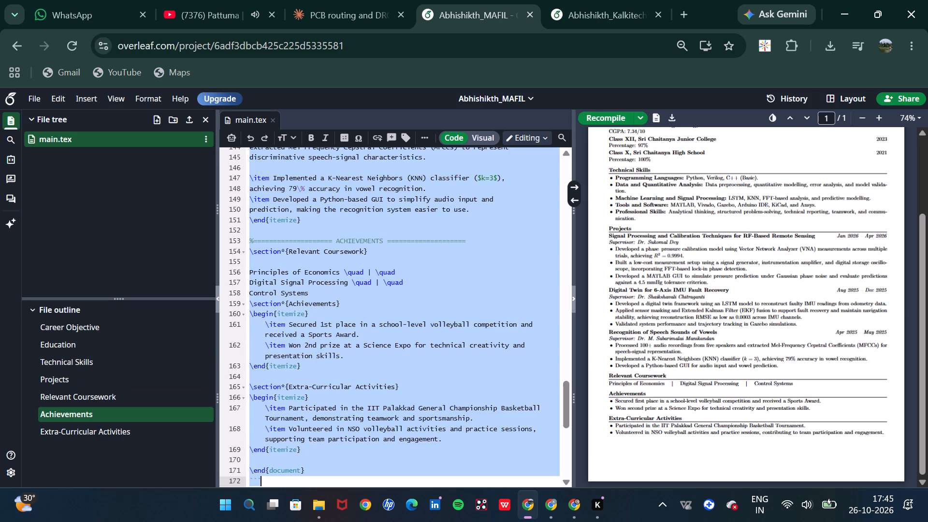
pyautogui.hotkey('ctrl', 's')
# Leave the Kalkitech resume for the Overleaf project list and create a blank project named random1.
pyautogui.click(623, 0)
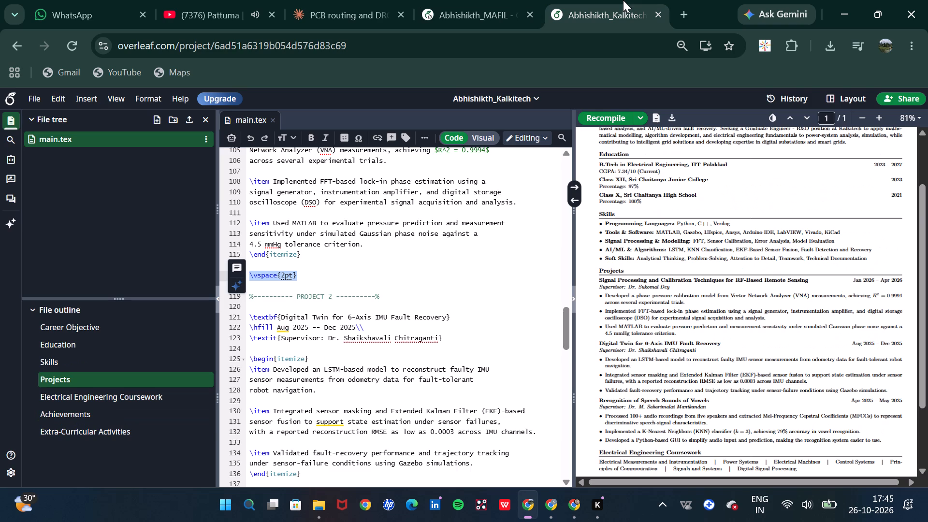
pyautogui.click(5, 47)
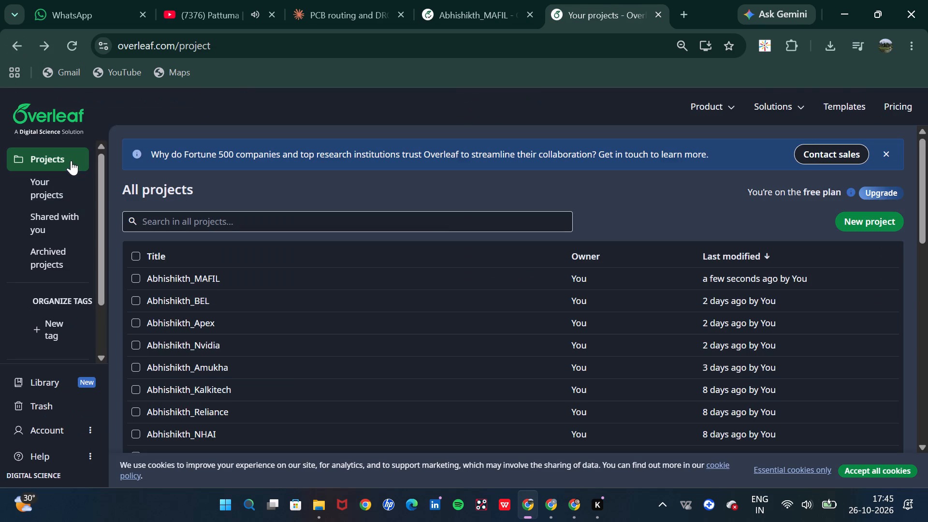
pyautogui.click(71, 157)
pyautogui.click(900, 224)
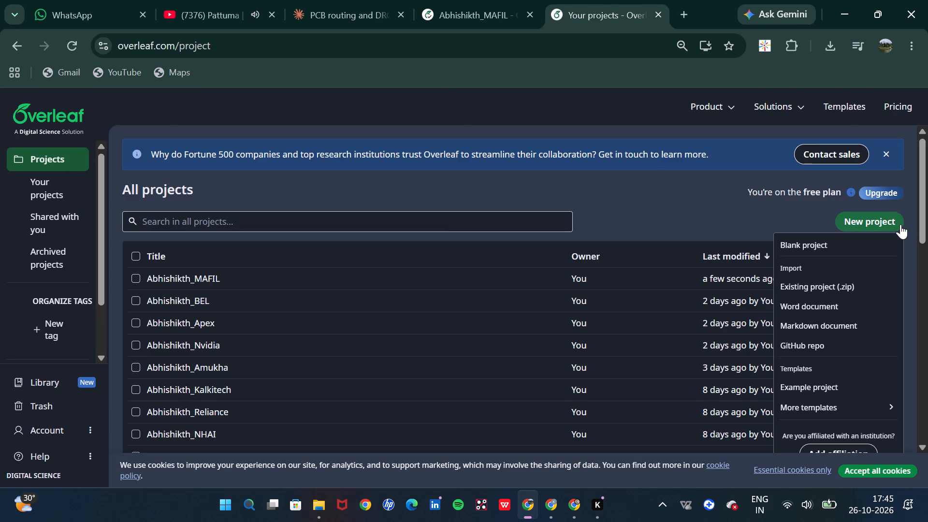
pyautogui.click(886, 251)
pyautogui.write('random')
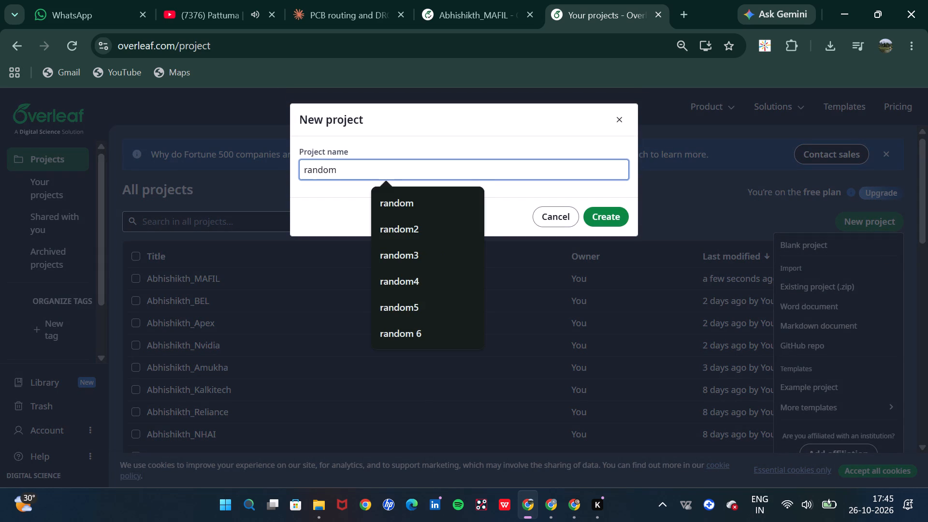
pyautogui.press('1')
pyautogui.press('Return')
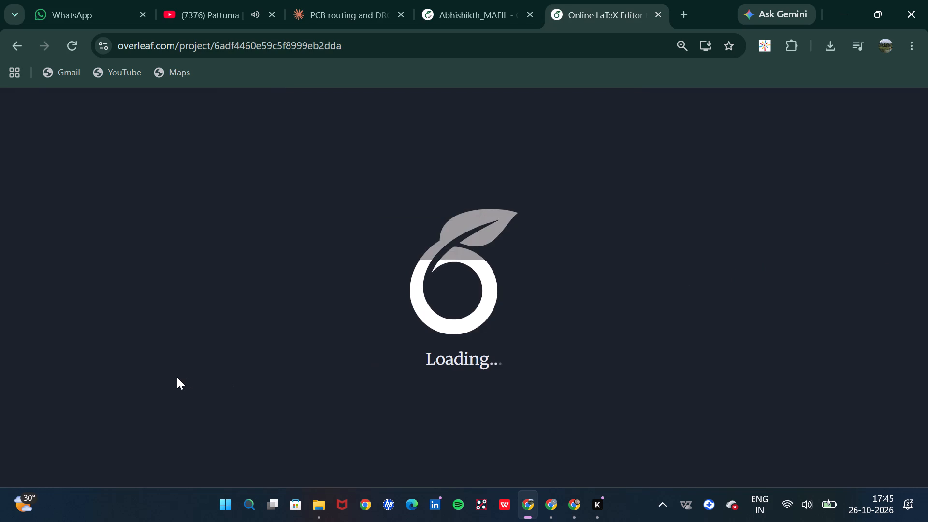
# Select all of the default template code in random1's main.tex.
pyautogui.click(415, 328)
pyautogui.hotkey('ctrl', 'a')
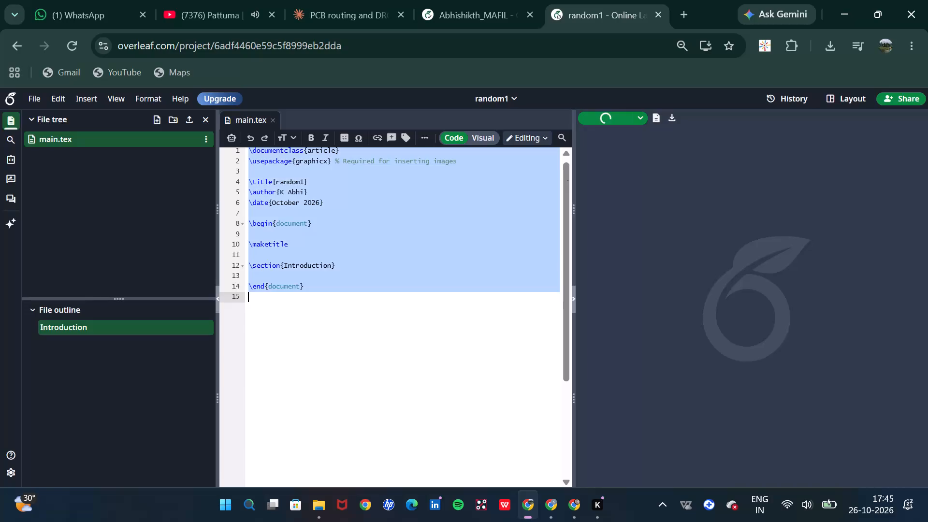
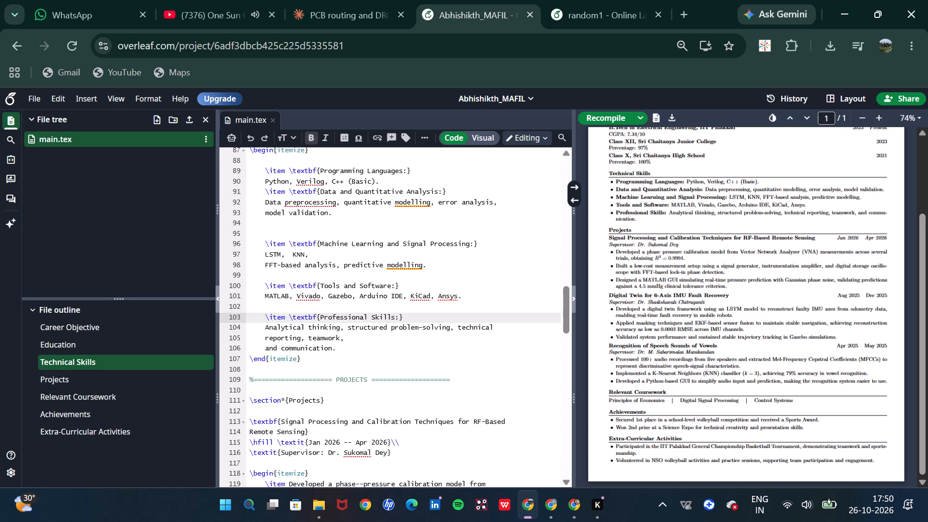
# Recompile the MAFIL resume with the Soft Skills heading in the Technical Skills list.
pyautogui.hotkey('ctrl', 's')
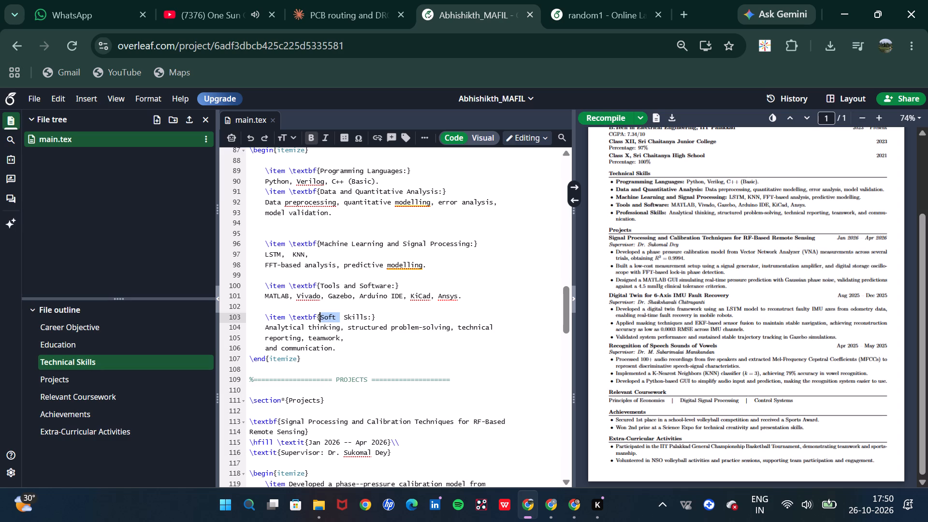
pyautogui.click(365, 370)
pyautogui.hotkey('ctrl', 'a')
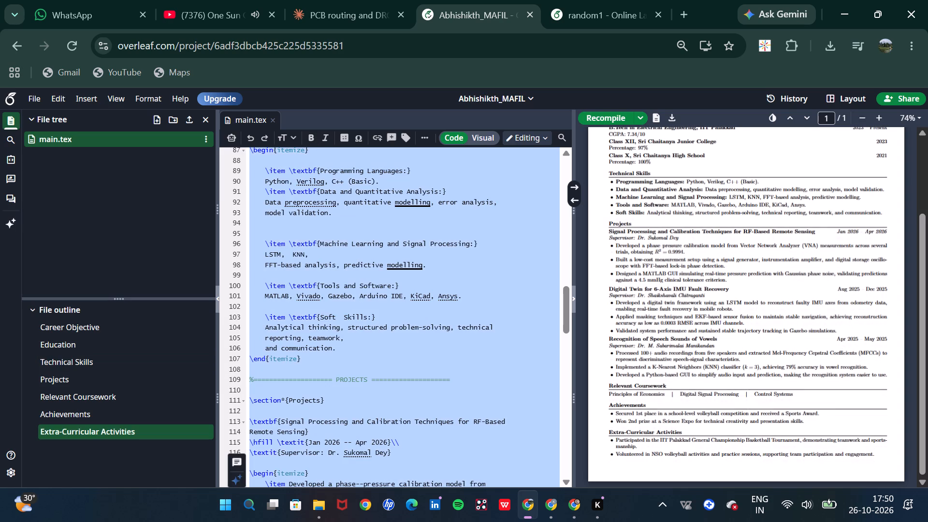
pyautogui.hotkey('ctrl', 'c')
pyautogui.scroll(4, 480, 324)
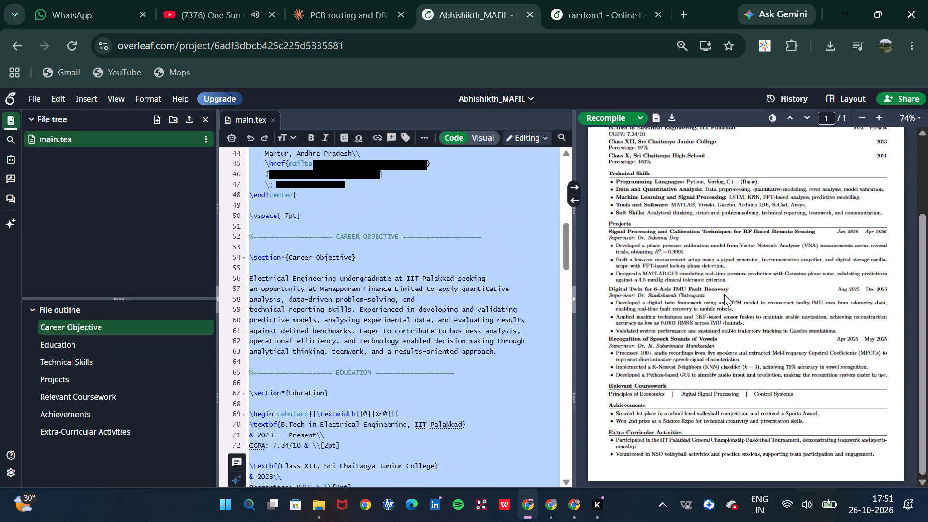
pyautogui.scroll(-1, 724, 294)
pyautogui.scroll(2, 724, 294)
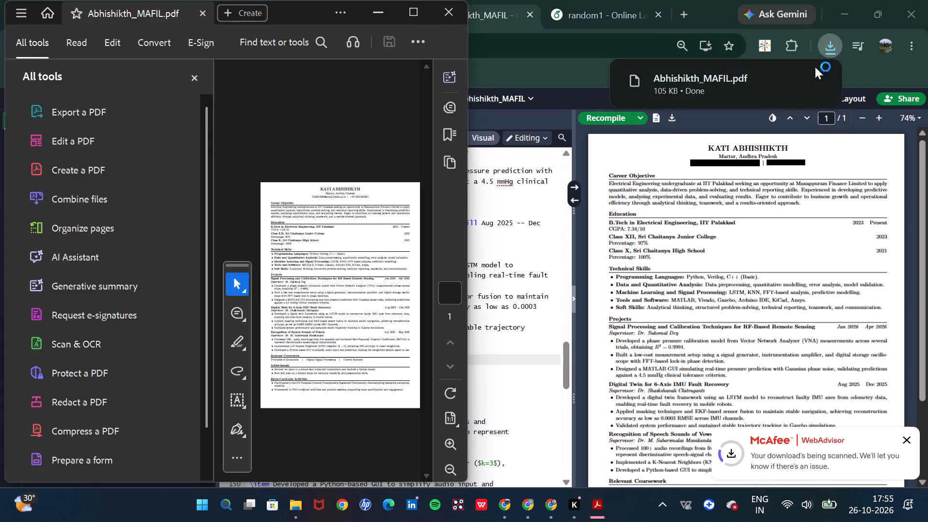
pyautogui.click(440, 10)
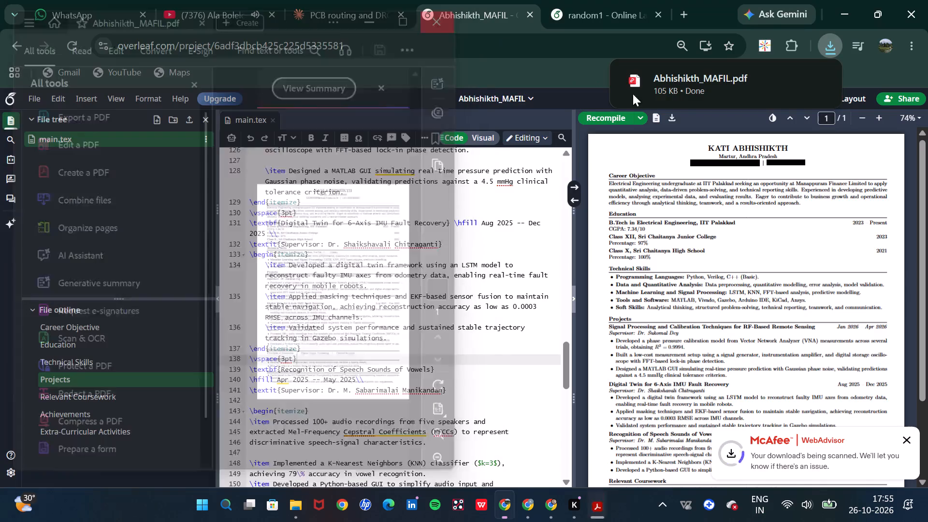
# Move the downloaded Abhishikth_MAFIL.pdf from the Downloads folder to the Resumes folder in File Explorer, closing the extra PDF viewer.
pyautogui.click(794, 76)
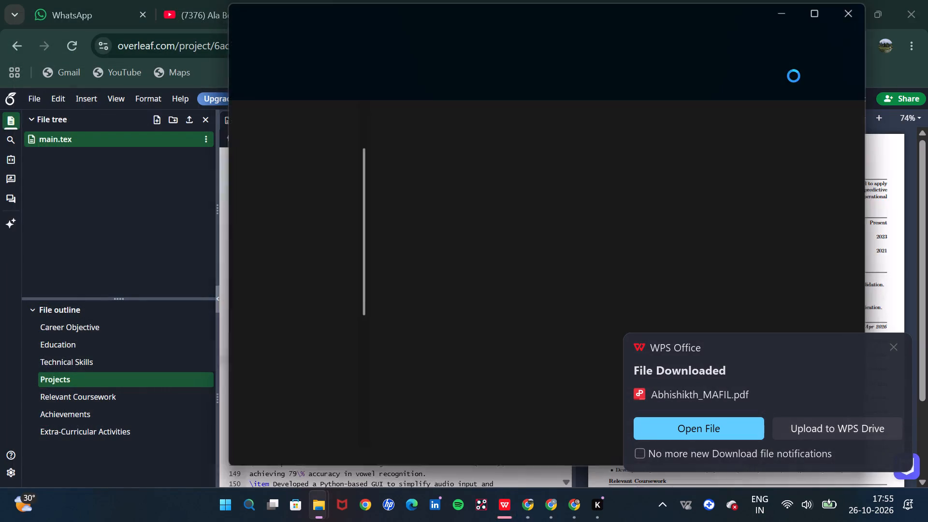
pyautogui.click(899, 352)
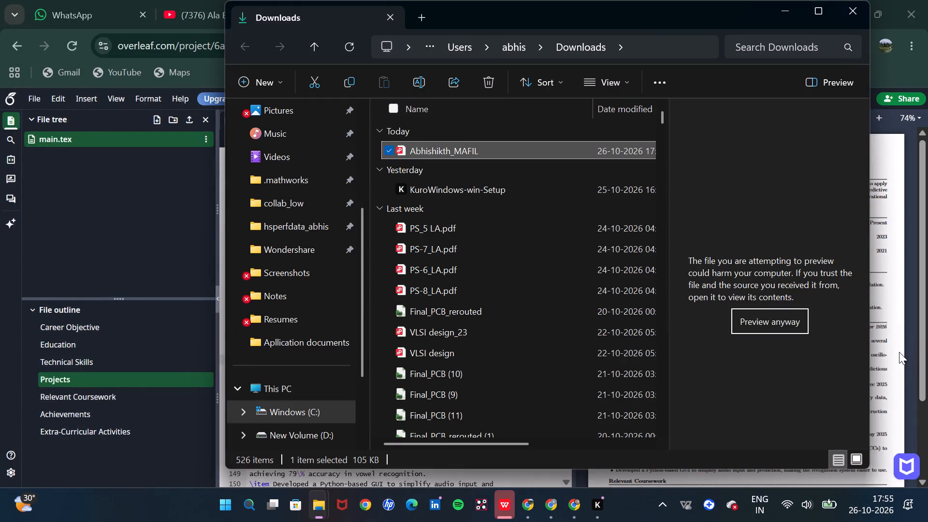
pyautogui.hotkey('ctrl', 'x')
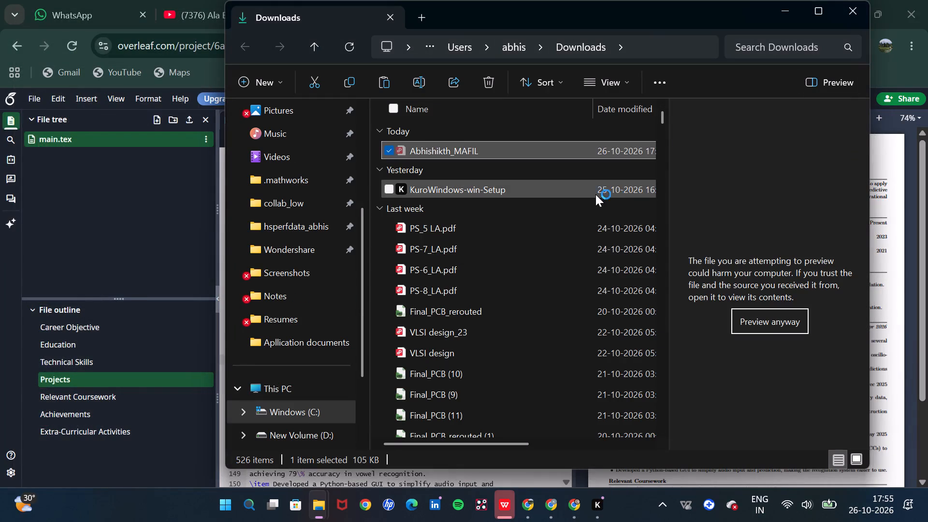
pyautogui.doubleClick(274, 313)
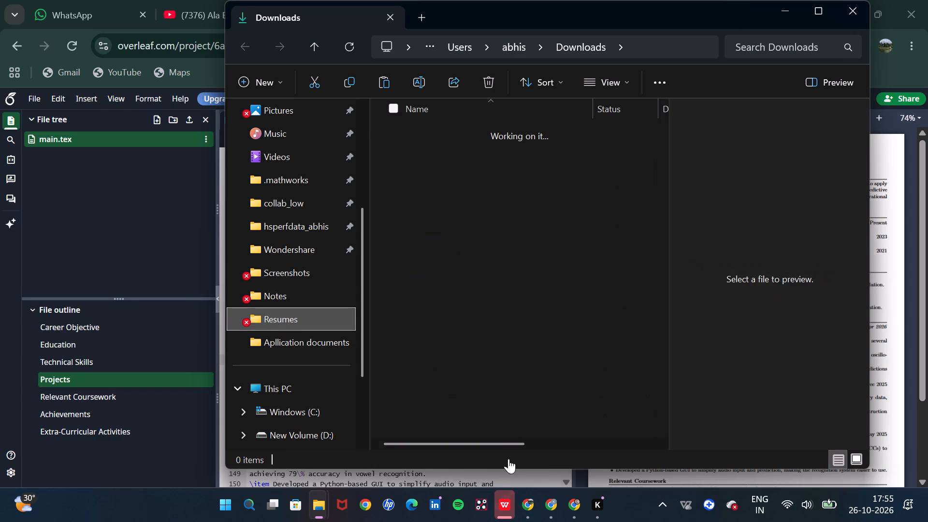
pyautogui.click(555, 377)
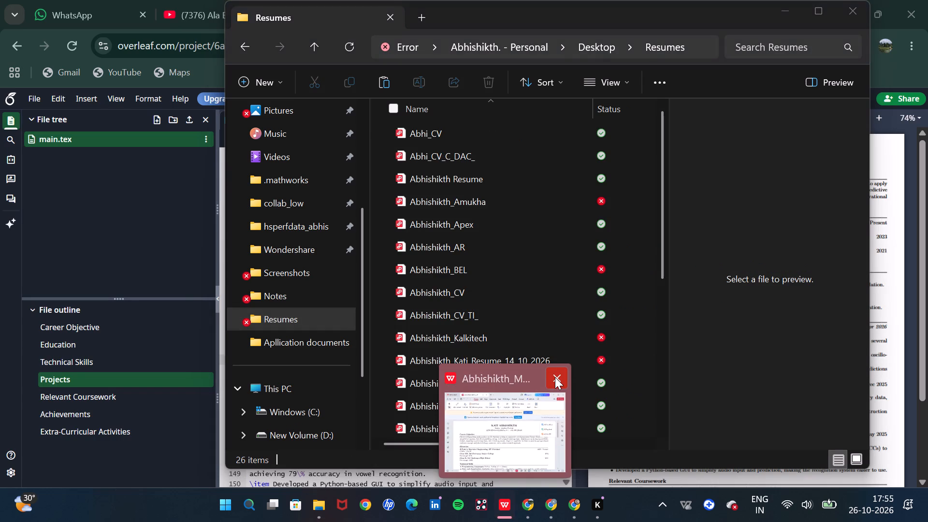
pyautogui.hotkey('ctrl', 'v')
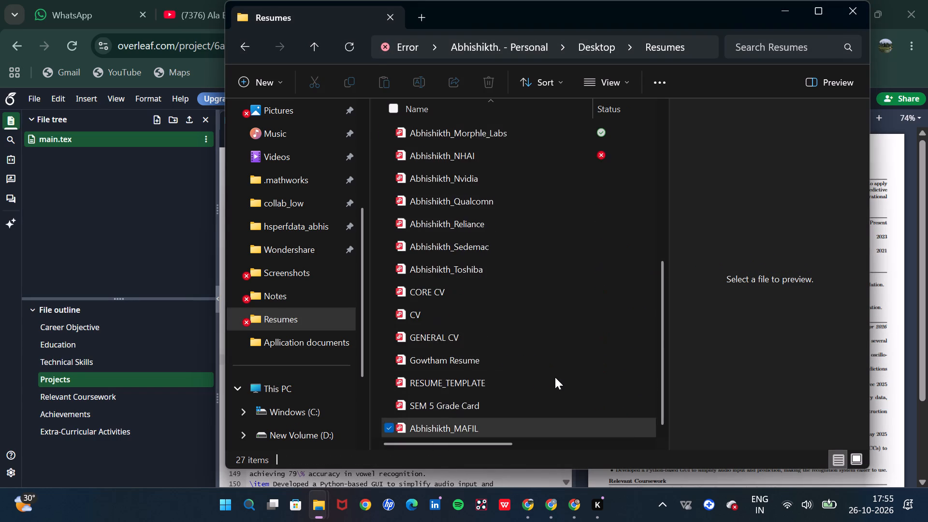
pyautogui.click(846, 14)
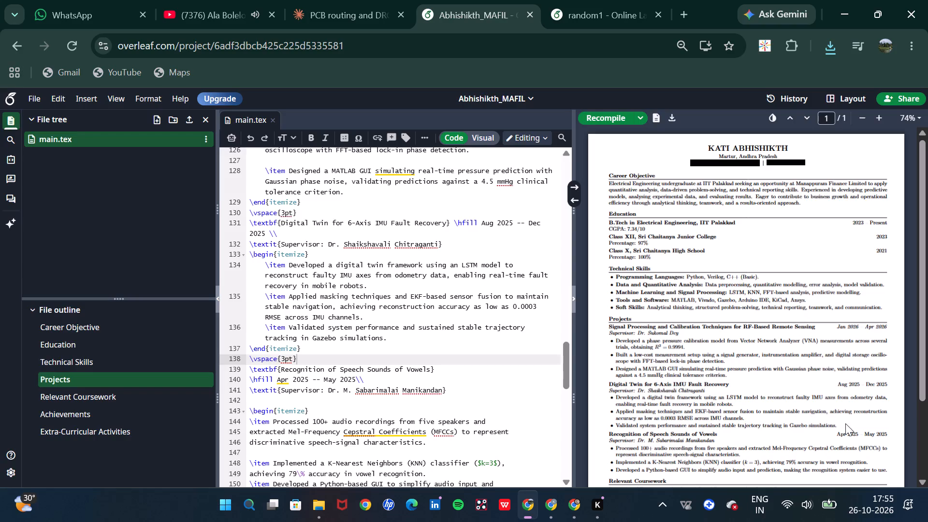
# Switch to the Manappuram Finance Google Form and upload Abhishikth_MAFIL.pdf from the Resumes folder as the Updated Resume.
pyautogui.click(546, 509)
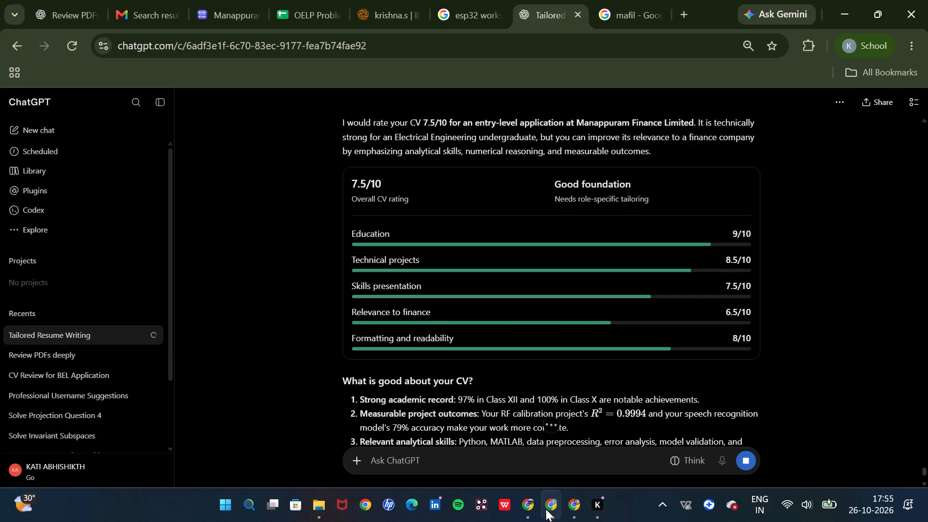
pyautogui.click(213, 0)
pyautogui.click(306, 265)
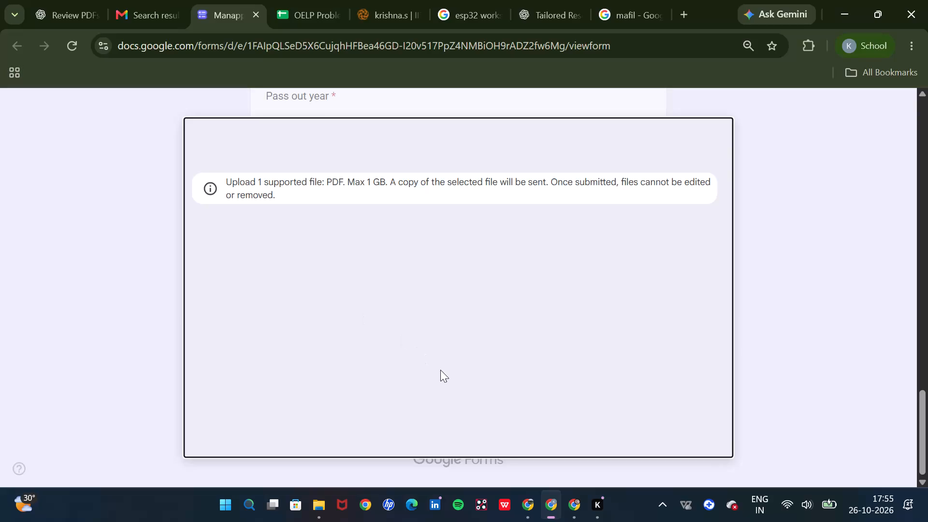
pyautogui.click(459, 393)
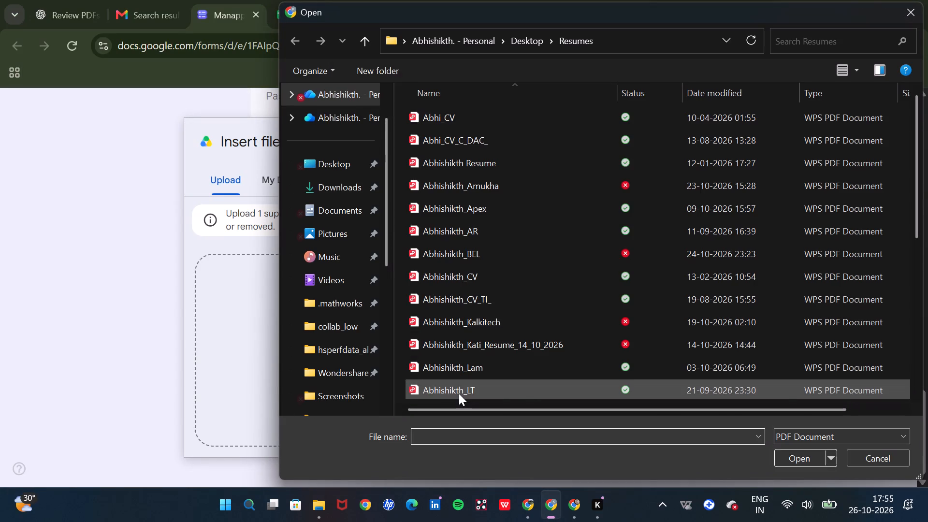
pyautogui.scroll(-1, 495, 329)
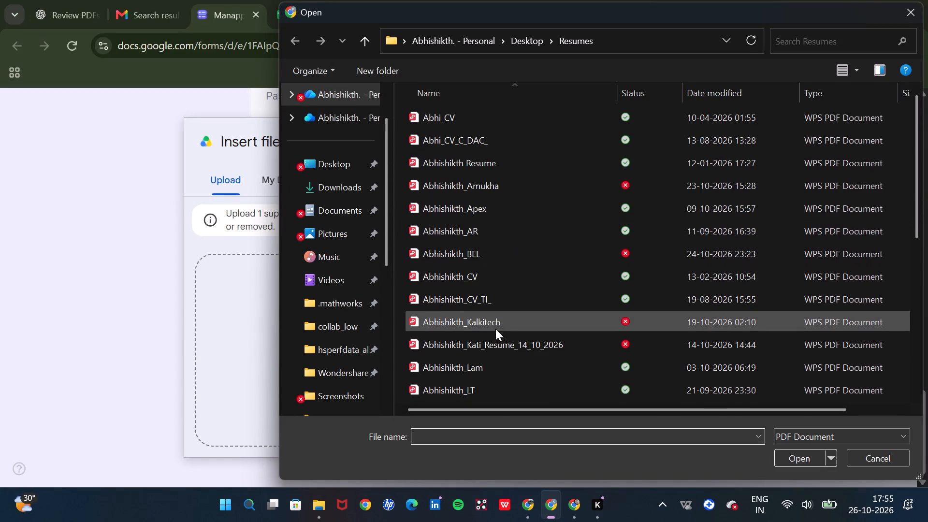
pyautogui.scroll(-1, 495, 329)
pyautogui.scroll(1, 495, 329)
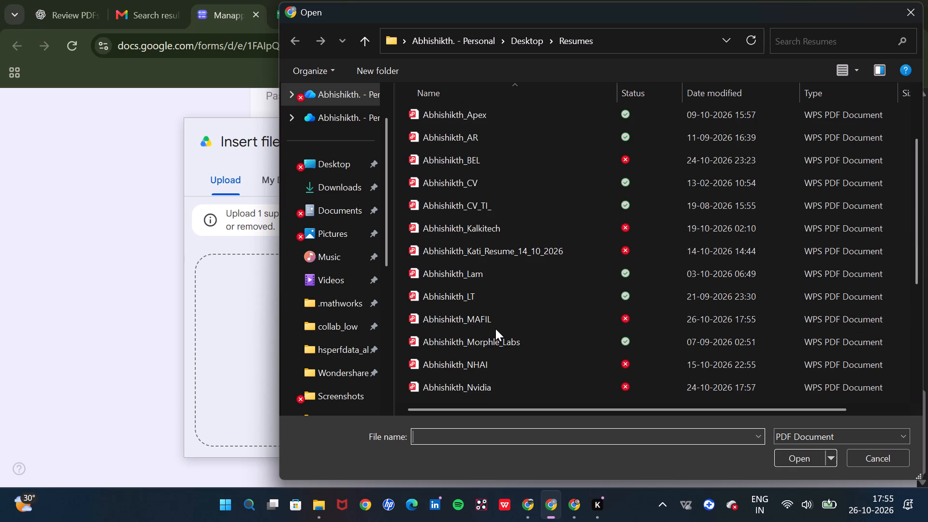
pyautogui.click(492, 321)
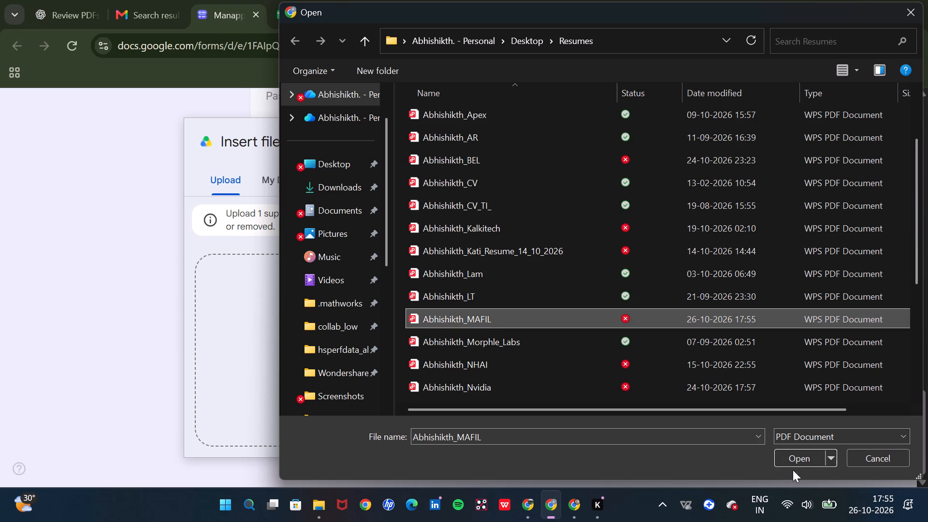
pyautogui.click(797, 454)
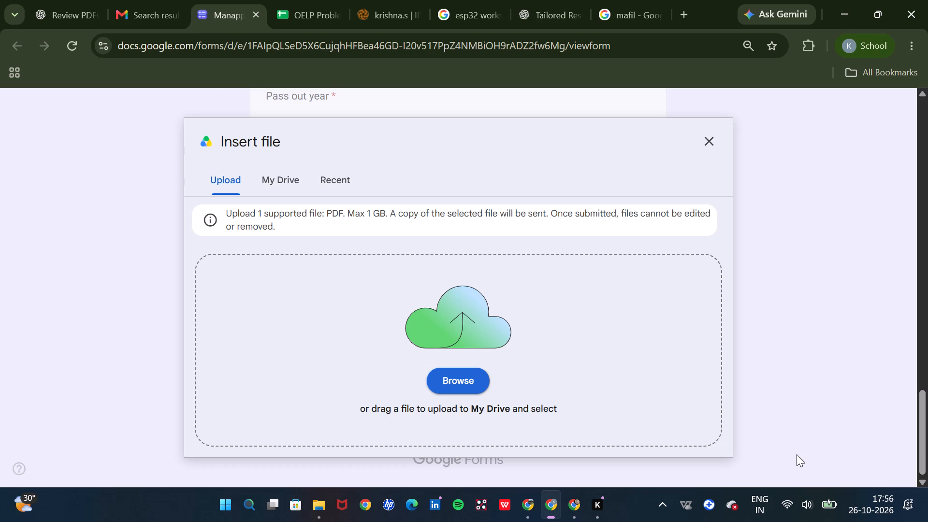
pyautogui.click(463, 370)
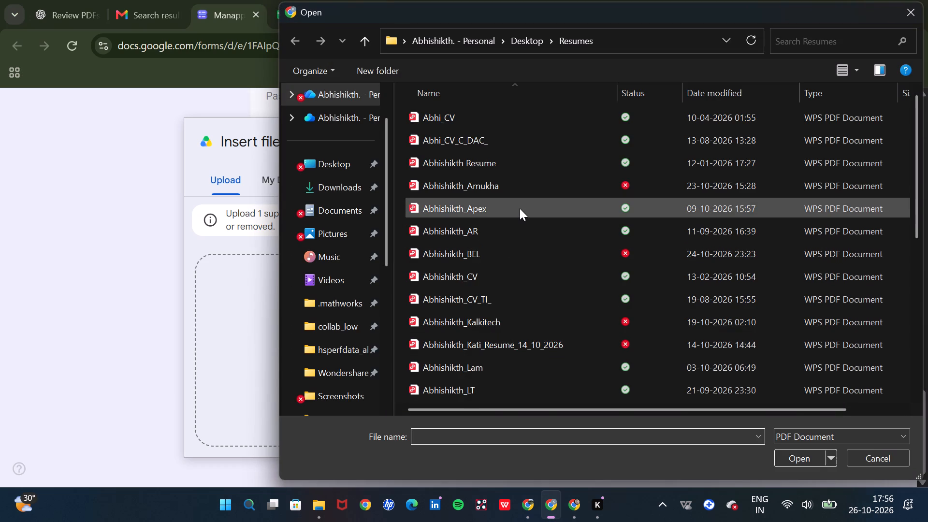
pyautogui.scroll(-1, 520, 208)
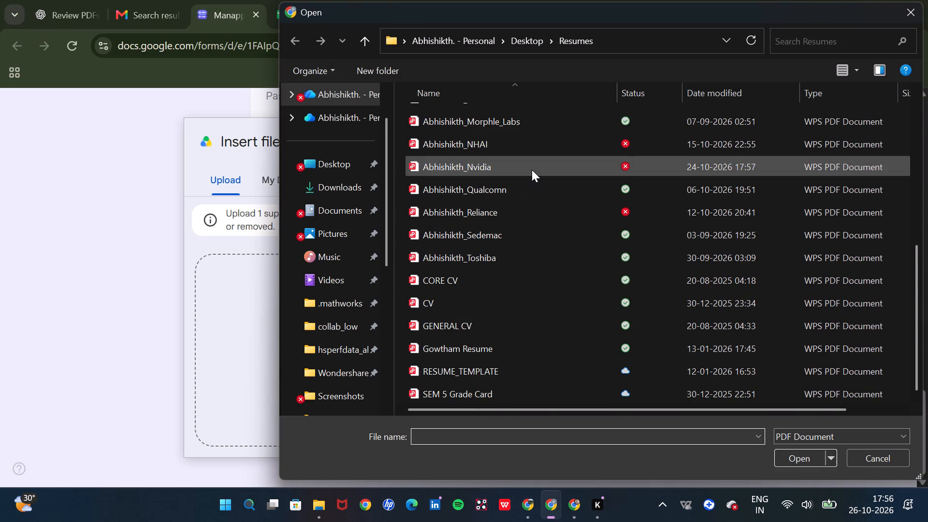
pyautogui.scroll(-1, 533, 176)
pyautogui.scroll(1, 533, 176)
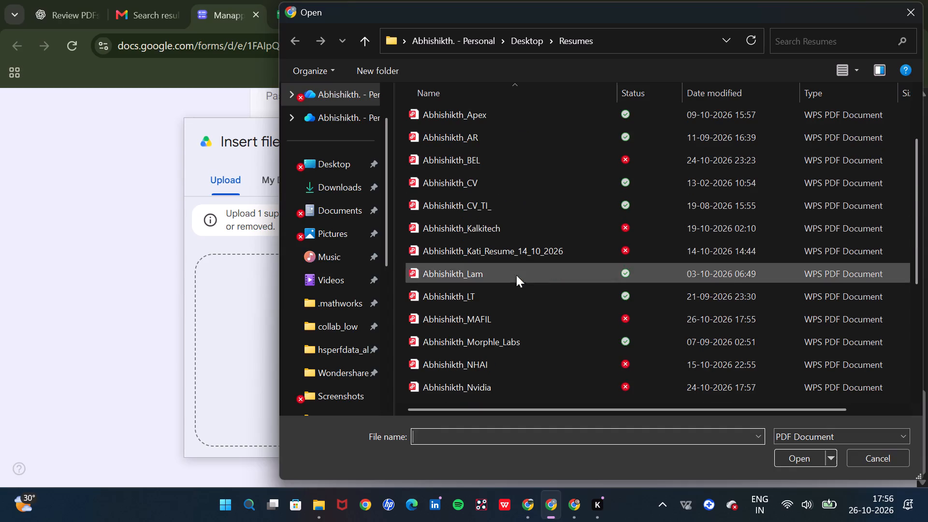
pyautogui.click(506, 310)
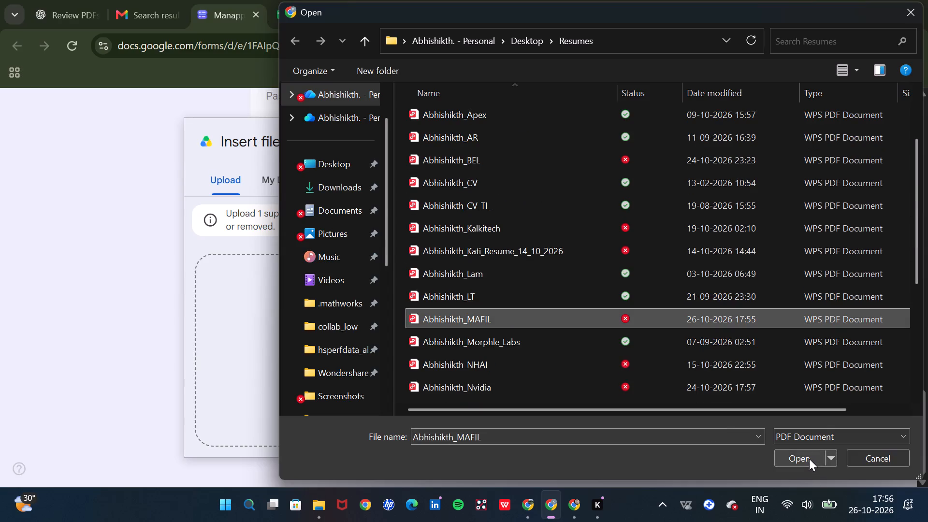
pyautogui.click(809, 459)
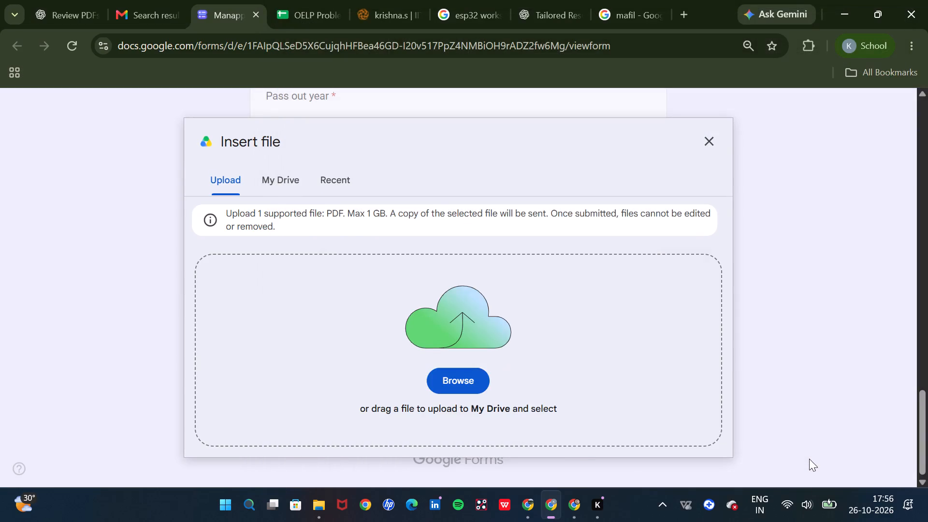
# Open the uploaded resume from the form to check it, and close its preview.
pyautogui.click(334, 264)
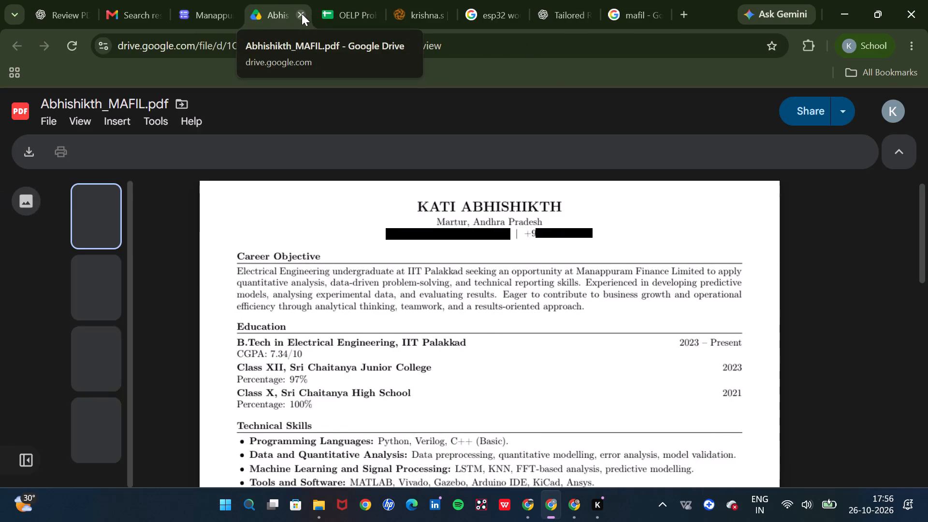
pyautogui.click(302, 14)
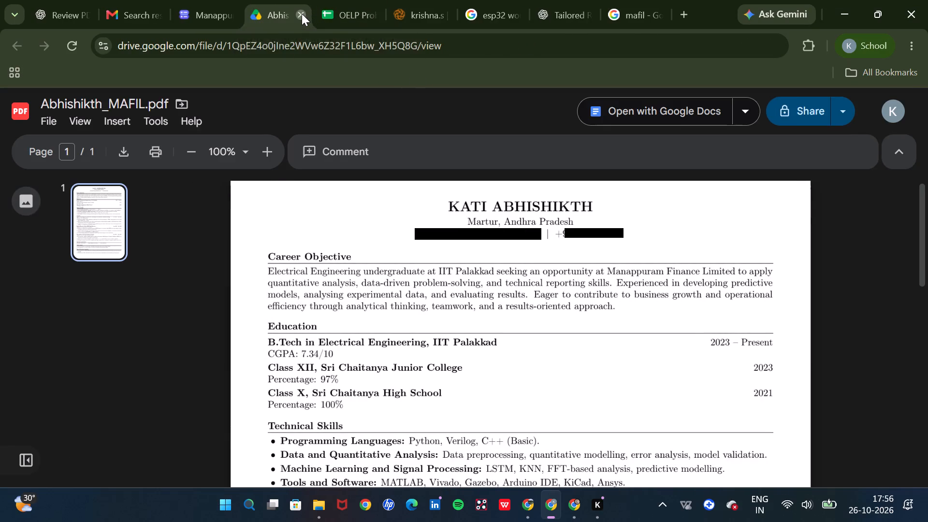
# Capture full-screen screenshots of all the completed form answers, from the Updated Resume question up to the Email section.
pyautogui.press('super+Print')
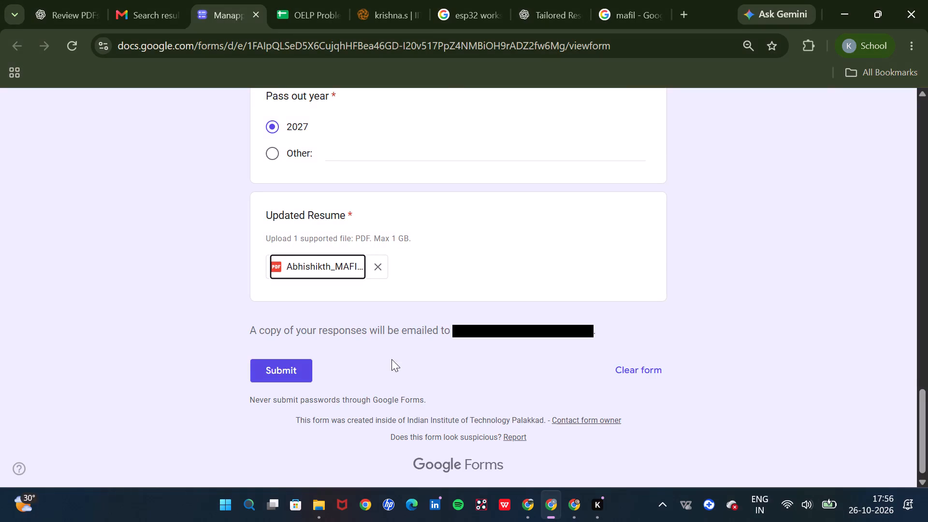
pyautogui.scroll(6, 391, 359)
pyautogui.press('super+Print')
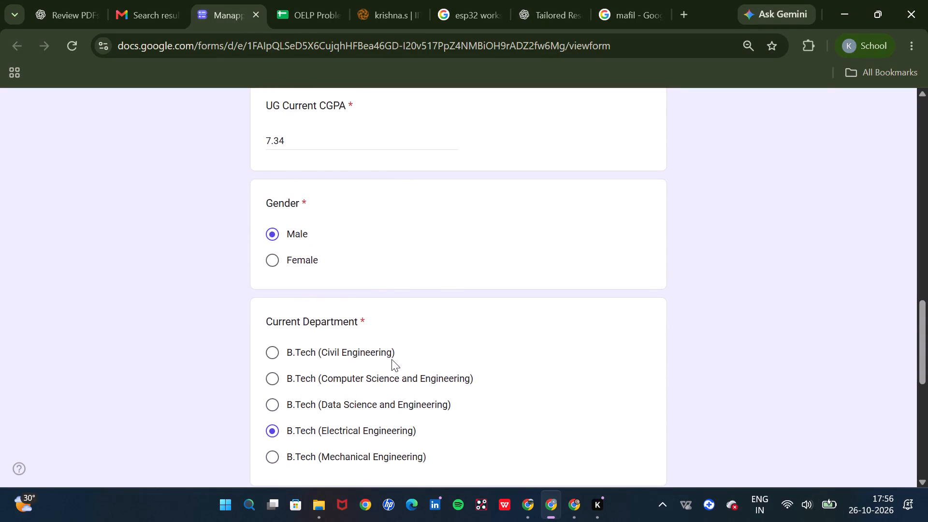
pyautogui.scroll(4, 391, 359)
pyautogui.press('super+Print')
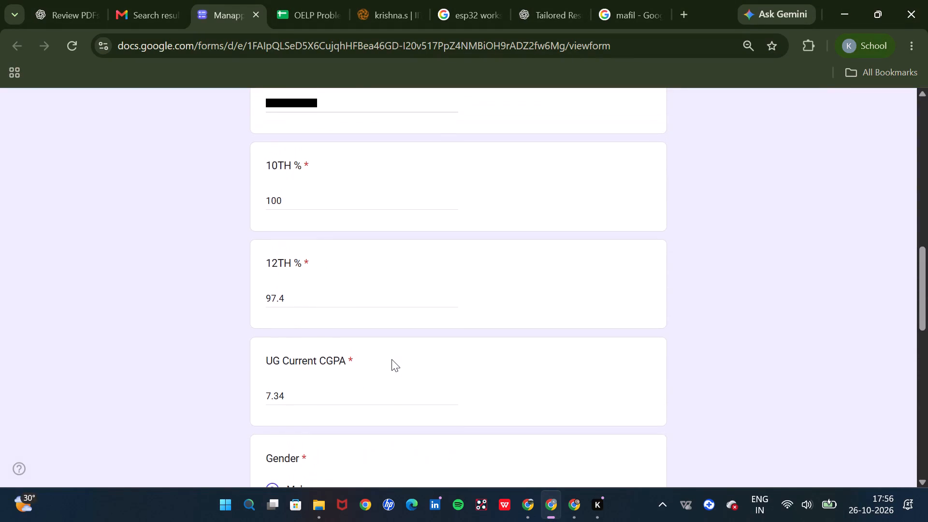
pyautogui.scroll(4, 391, 359)
pyautogui.press('super+Print')
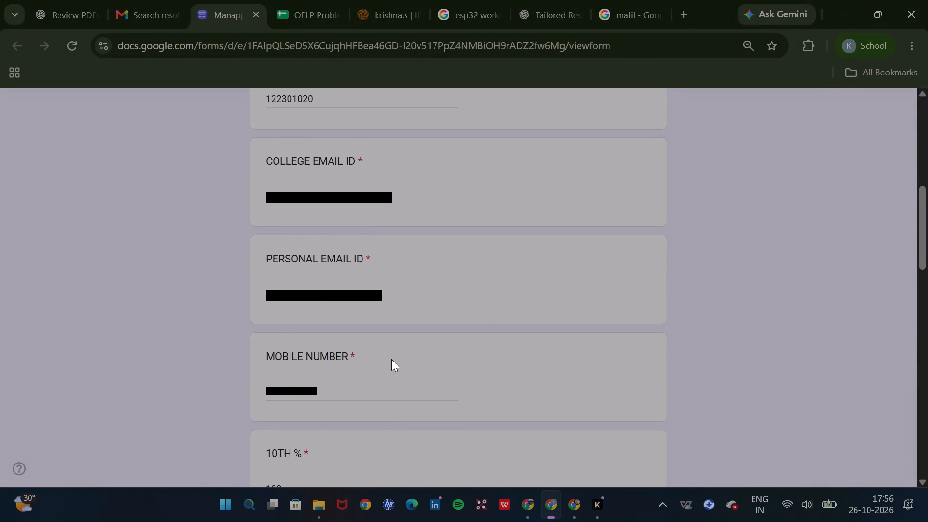
pyautogui.scroll(4, 391, 359)
pyautogui.press('super+Print')
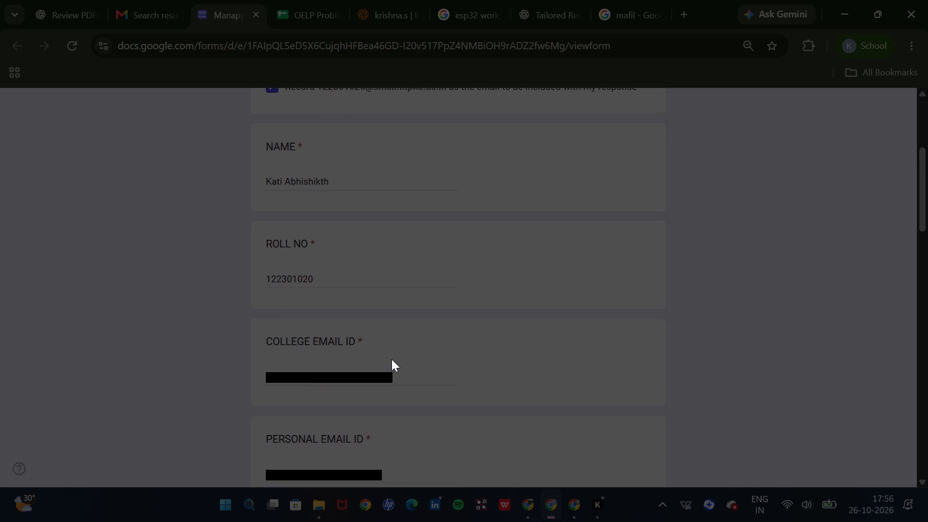
pyautogui.scroll(3, 391, 359)
pyautogui.press('super+Print')
# Submit the completed Manappuram Finance form and capture a screenshot of the submission page.
pyautogui.scroll(-2, 391, 359)
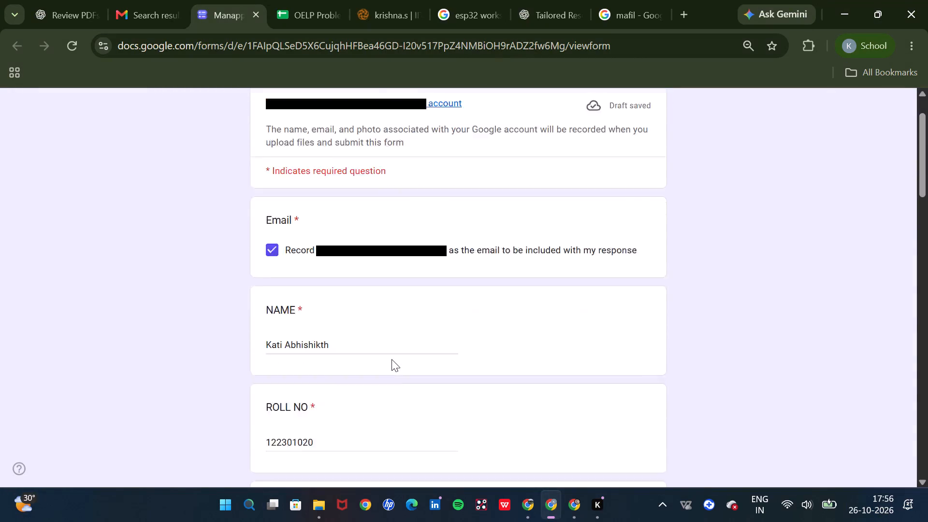
pyautogui.scroll(-13, 391, 359)
pyautogui.click(304, 372)
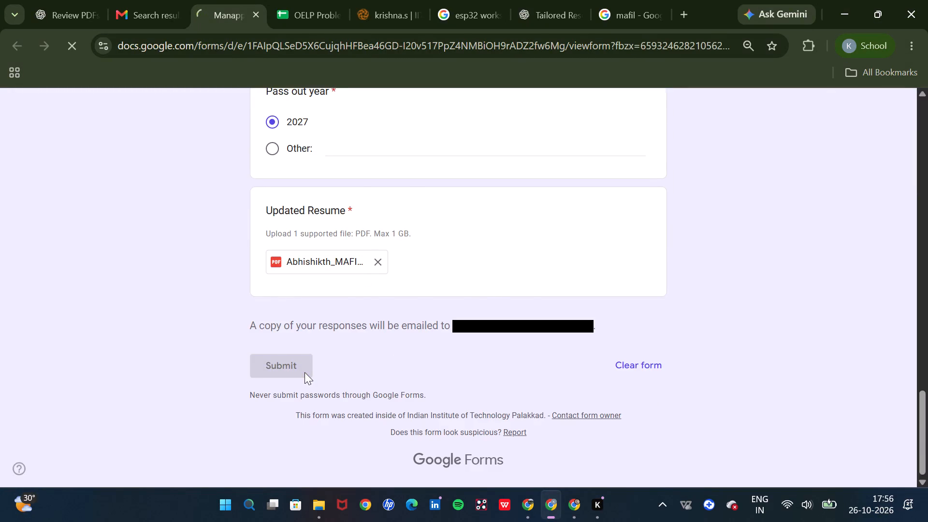
pyautogui.press('super+Print')
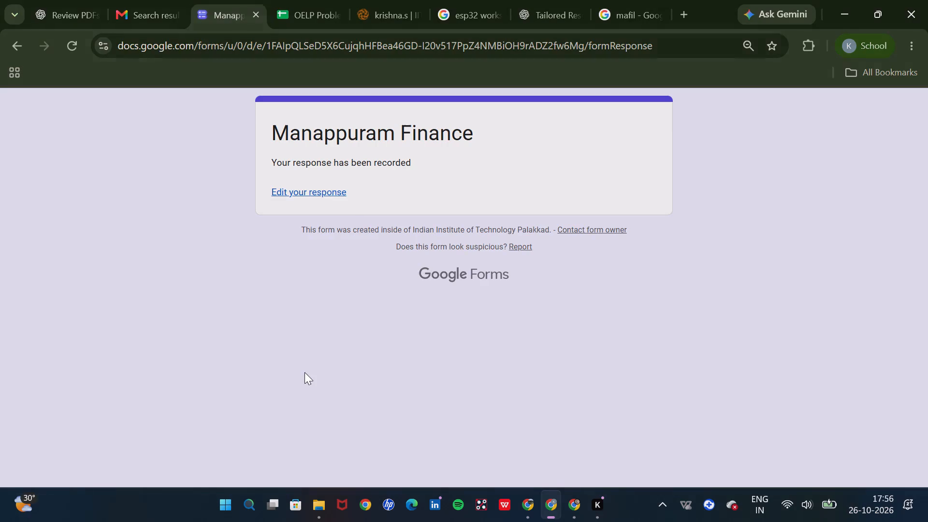
# Reopen the submitted response for editing and review its answers down to the attached resume.
pyautogui.click(340, 190)
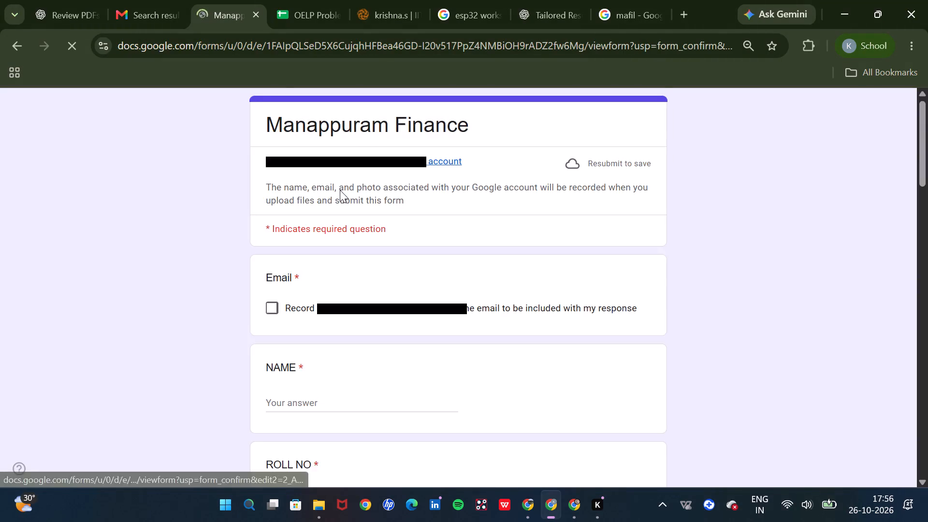
pyautogui.scroll(-7, 340, 190)
pyautogui.scroll(8, 340, 190)
pyautogui.scroll(-13, 340, 190)
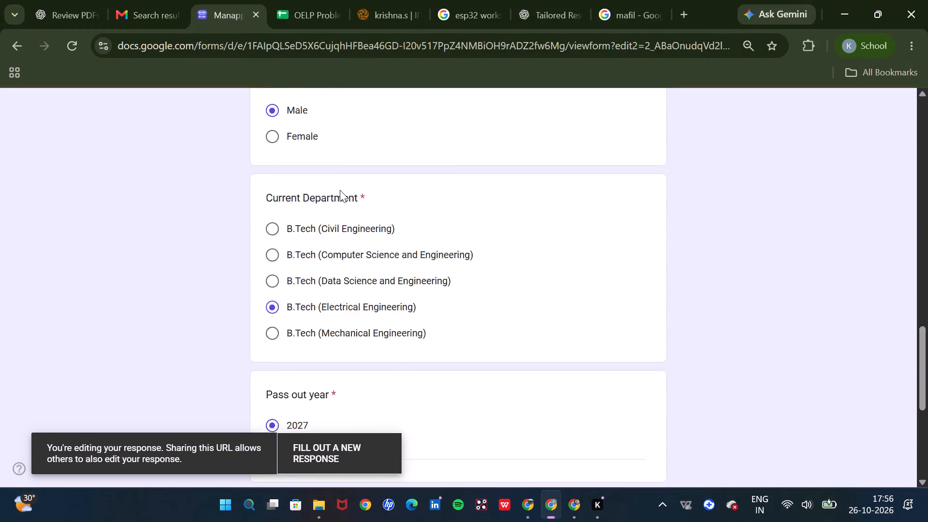
pyautogui.scroll(-3, 340, 190)
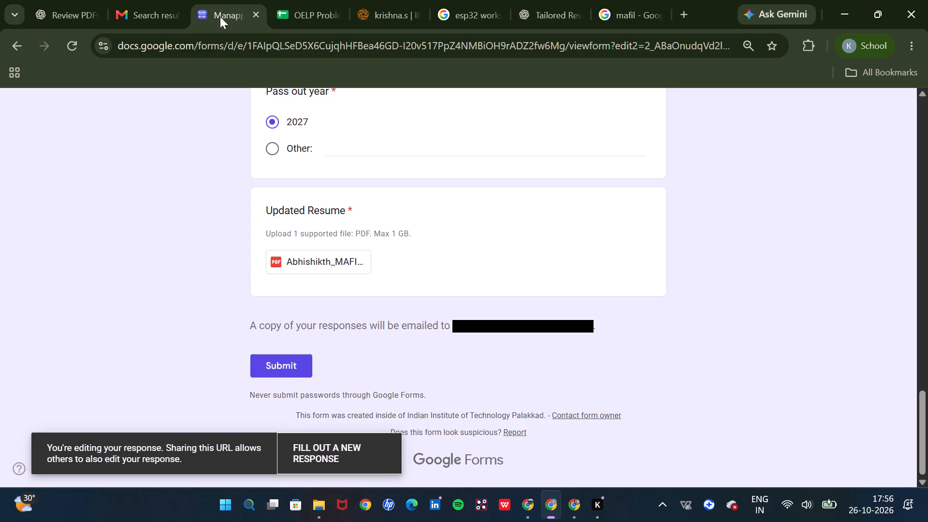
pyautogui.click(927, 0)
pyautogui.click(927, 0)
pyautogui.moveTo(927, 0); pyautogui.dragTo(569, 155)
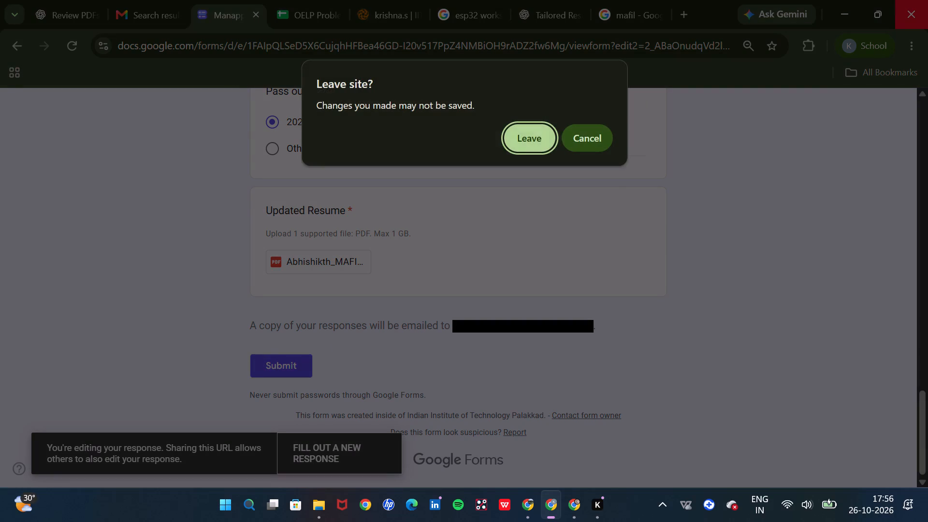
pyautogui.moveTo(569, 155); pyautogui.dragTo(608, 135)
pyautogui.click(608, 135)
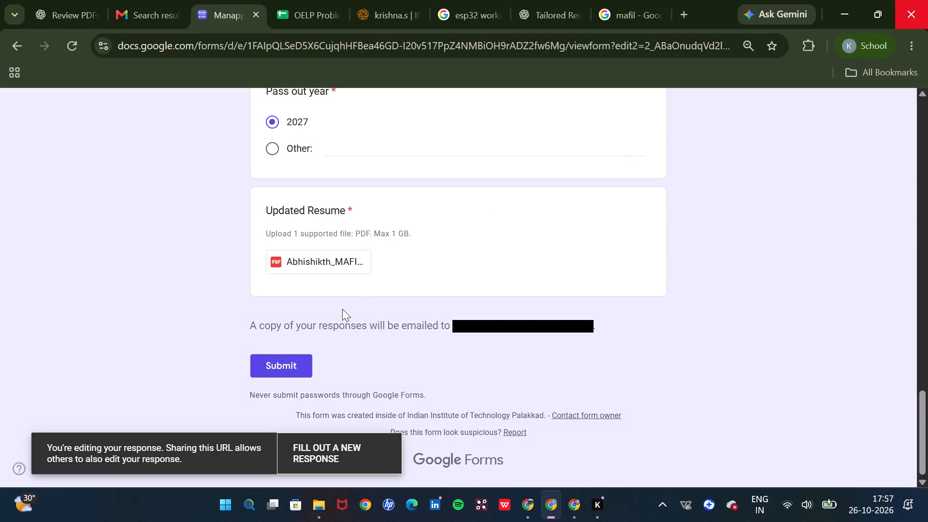
# Close the reopened Manappuram Finance form response and leave the site without resubmitting it.
pyautogui.click(257, 9)
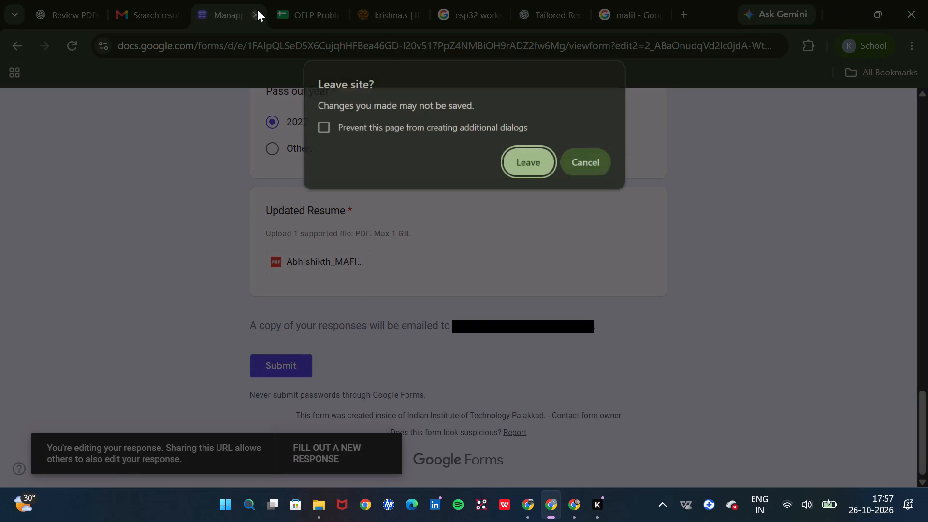
pyautogui.click(532, 161)
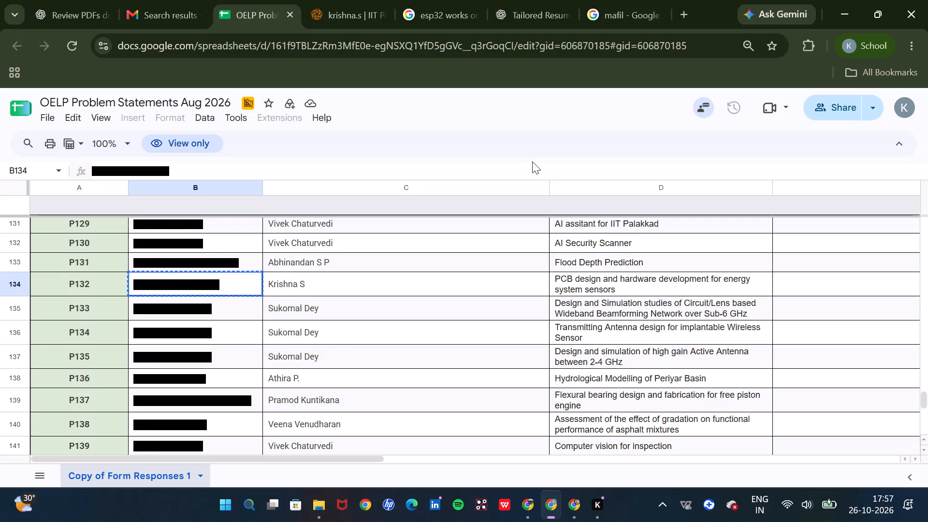
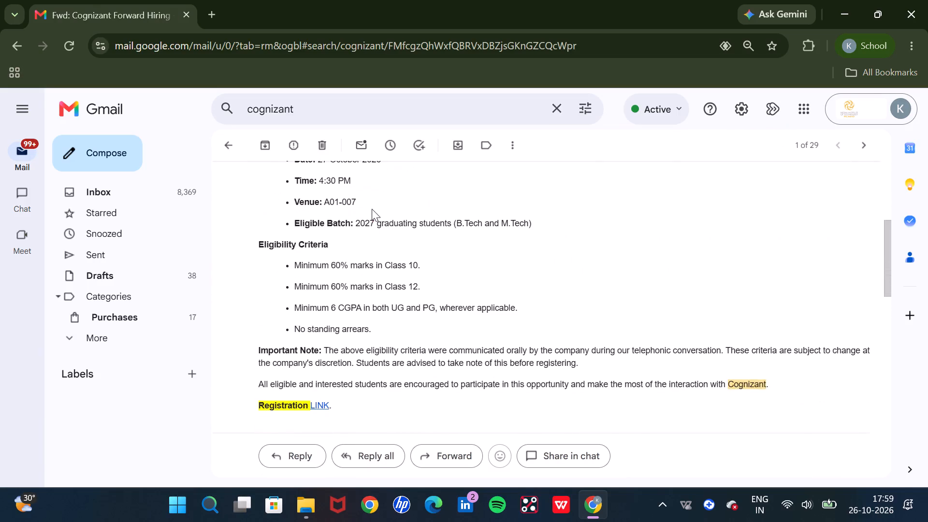
# Open the registration form linked in the Cognizant hiring email and look through its questions down to the end.
pyautogui.scroll(-2, 372, 209)
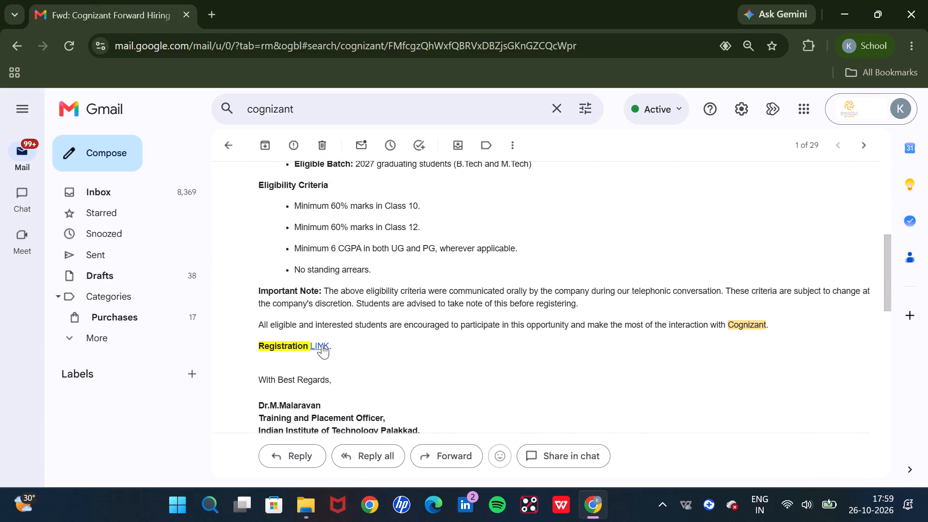
pyautogui.click(322, 345)
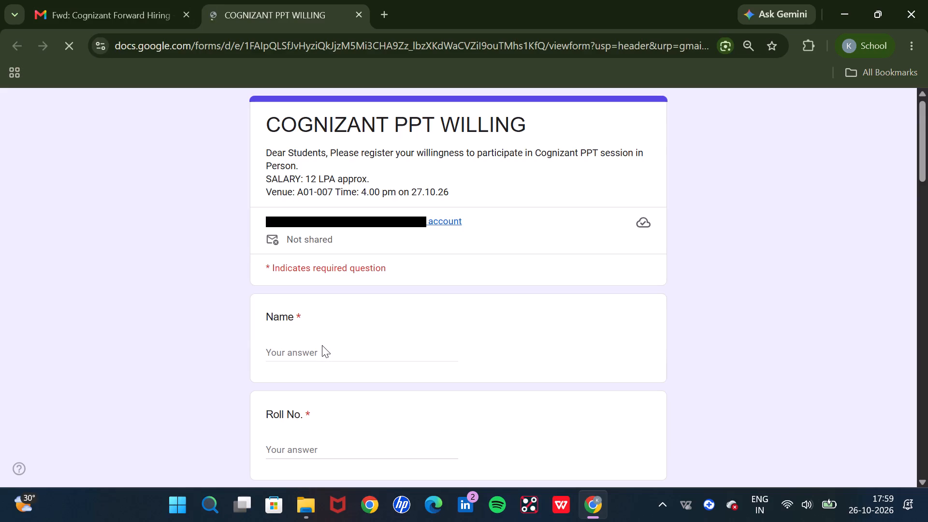
pyautogui.scroll(-16, 322, 345)
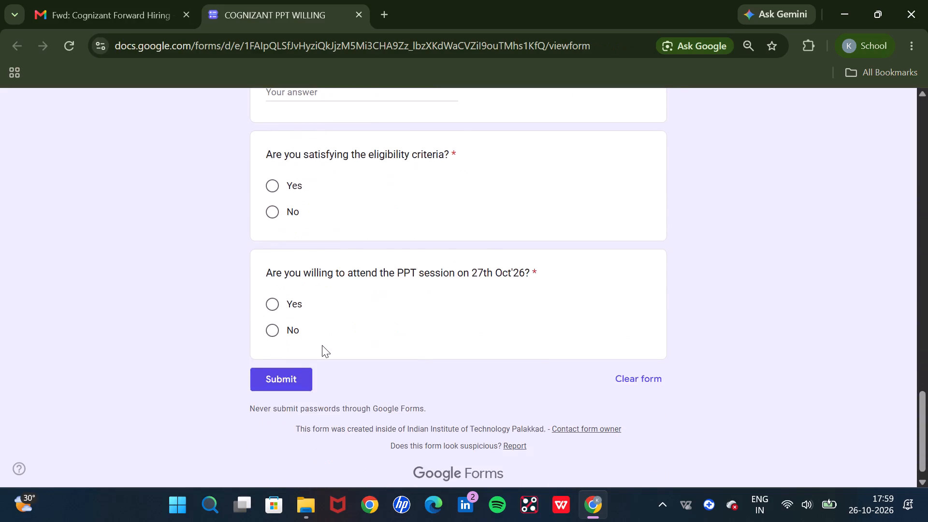
pyautogui.scroll(12, 322, 345)
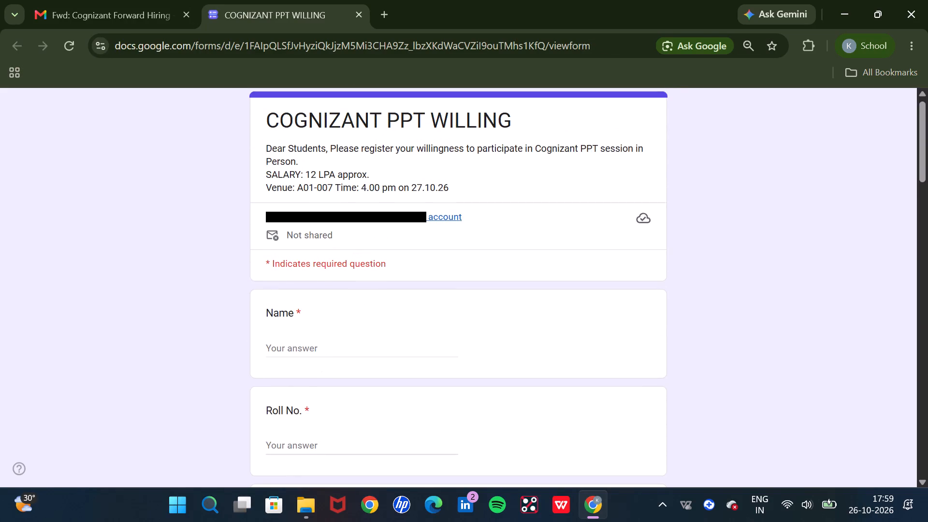
# Enter the student's name in the Name question of the COGNIZANT PPT WILLING form.
pyautogui.click(311, 348)
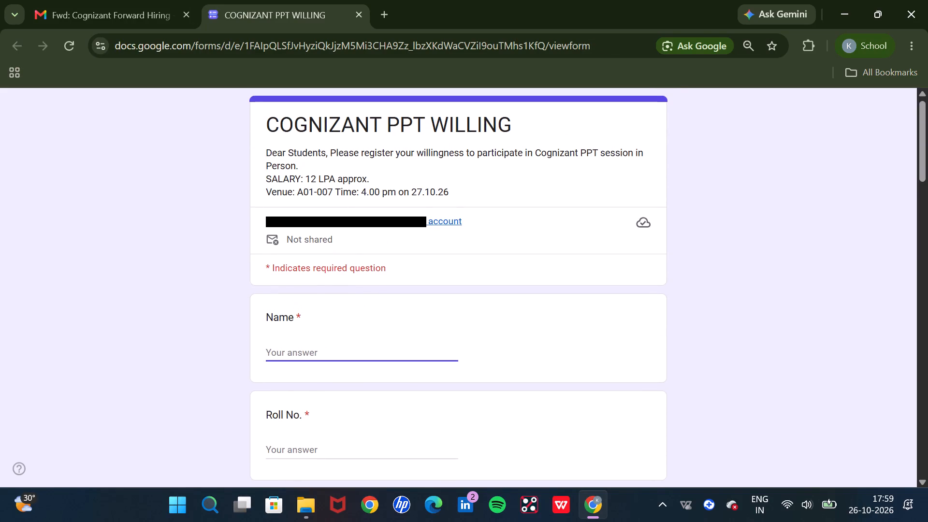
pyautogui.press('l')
pyautogui.press('BackSpace')
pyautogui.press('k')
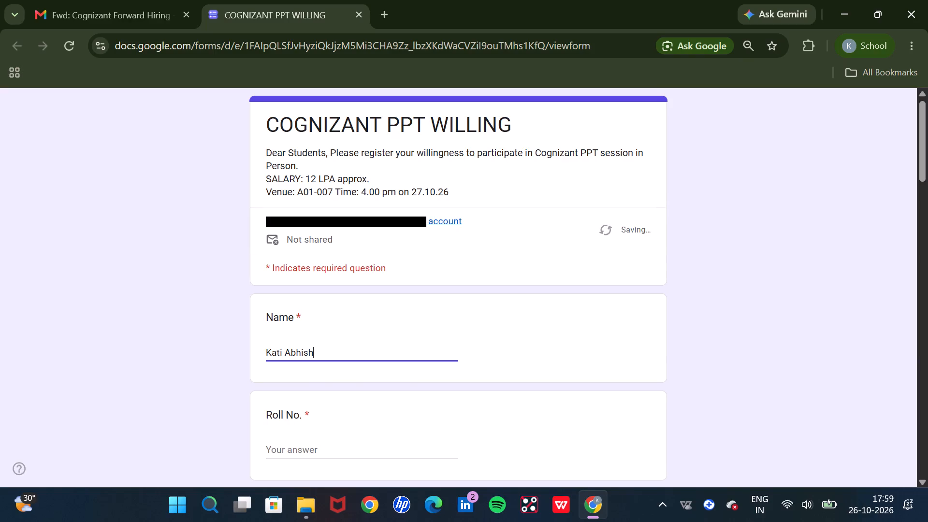
# Enter the student's roll number in the Roll No. question of the Cognizant PPT Willing form.
pyautogui.scroll(-1, 311, 348)
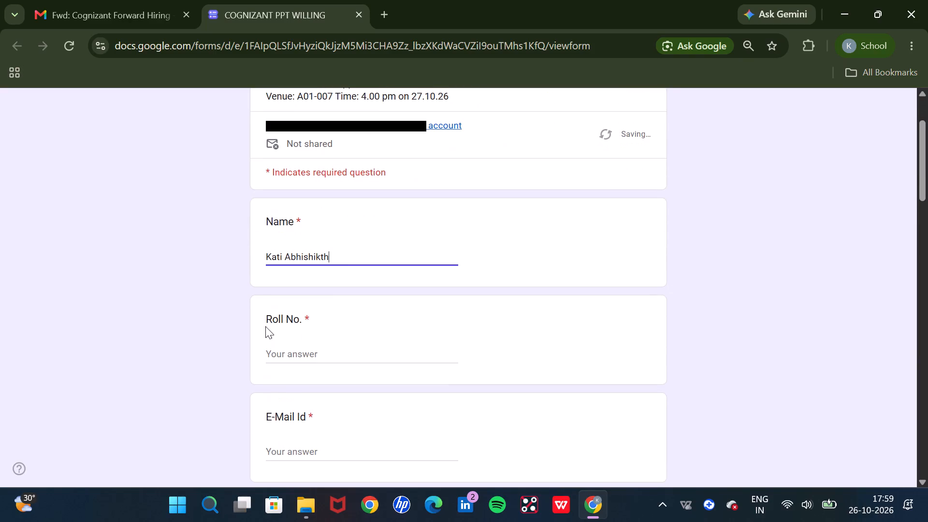
pyautogui.click(282, 350)
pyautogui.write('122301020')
# Copy the signed-in account's e-mail address from the form header for use in the E-Mail Id question.
pyautogui.scroll(-1, 282, 350)
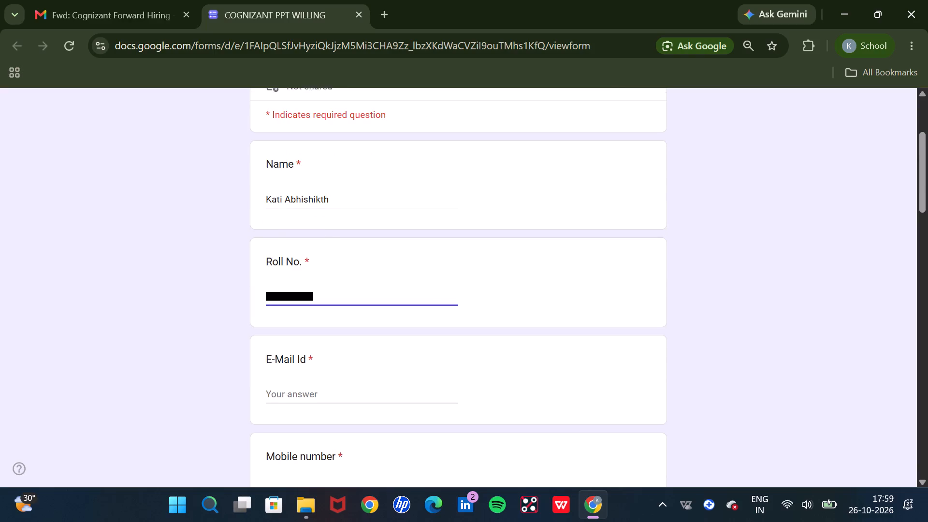
pyautogui.click(332, 391)
pyautogui.scroll(5, 332, 391)
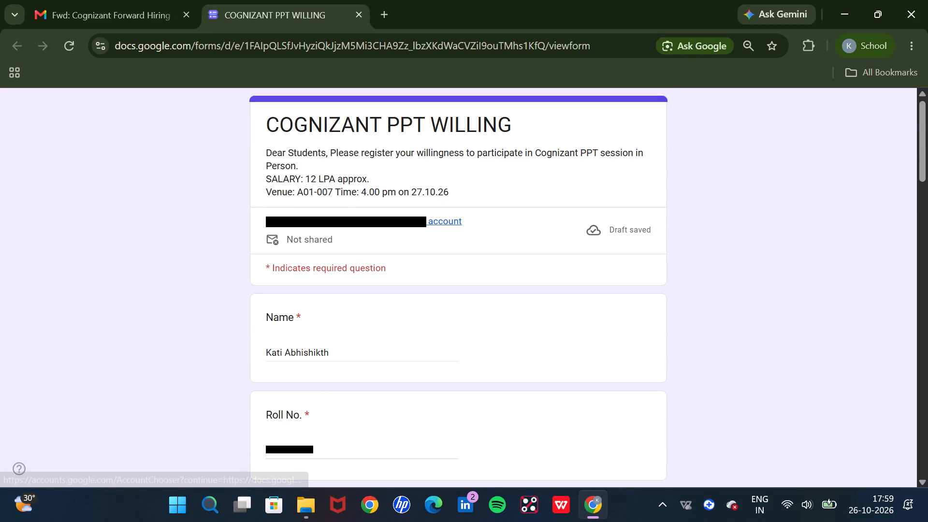
pyautogui.moveTo(395, 218); pyautogui.dragTo(268, 215)
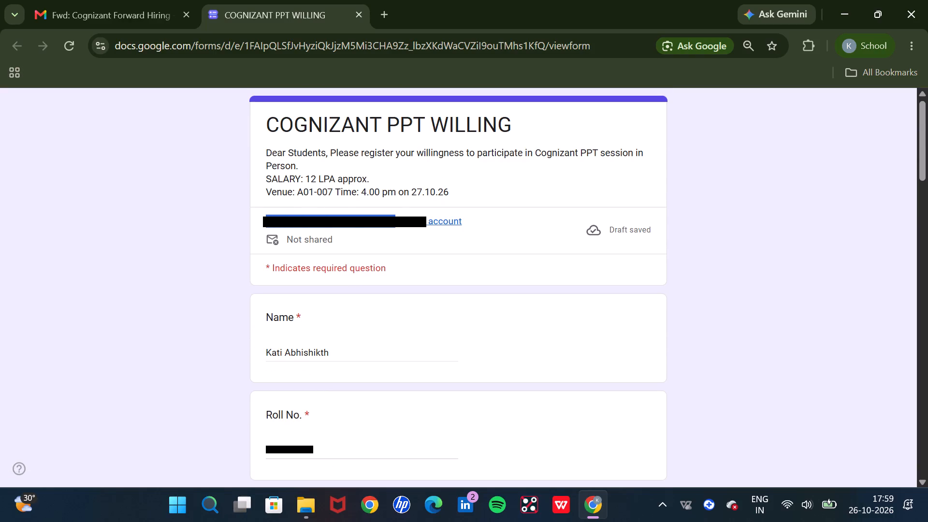
pyautogui.moveTo(268, 215); pyautogui.dragTo(263, 215)
pyautogui.hotkey('ctrl', 'c')
pyautogui.scroll(-2, 475, 354)
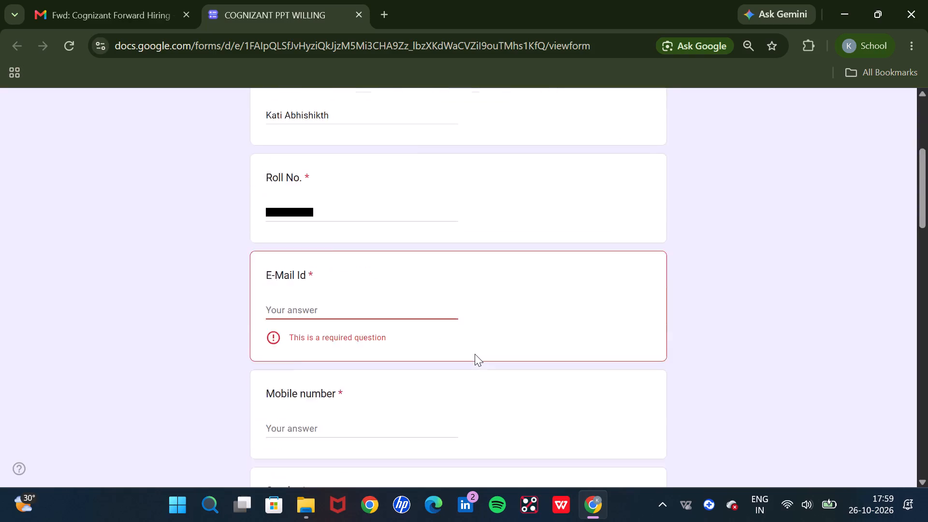
# Fill the E-Mail Id question of the Cognizant PPT Willing form with the copied account e-mail address.
pyautogui.scroll(-1, 475, 354)
pyautogui.click(379, 279)
pyautogui.hotkey('ctrl', 'v')
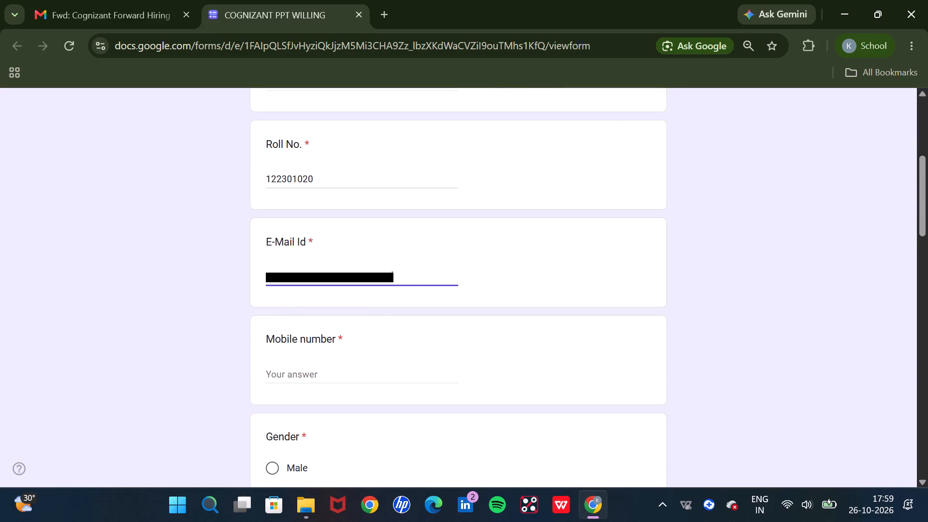
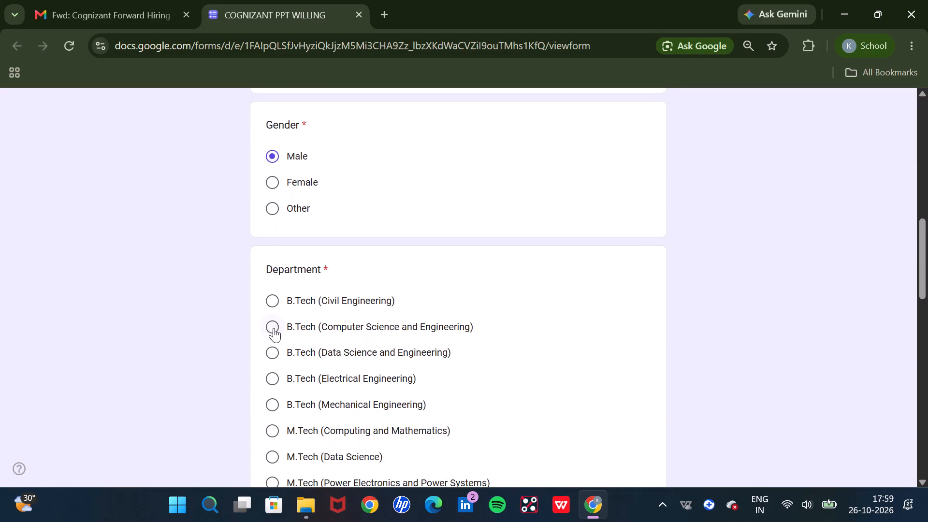
pyautogui.click(268, 374)
pyautogui.scroll(-3, 268, 374)
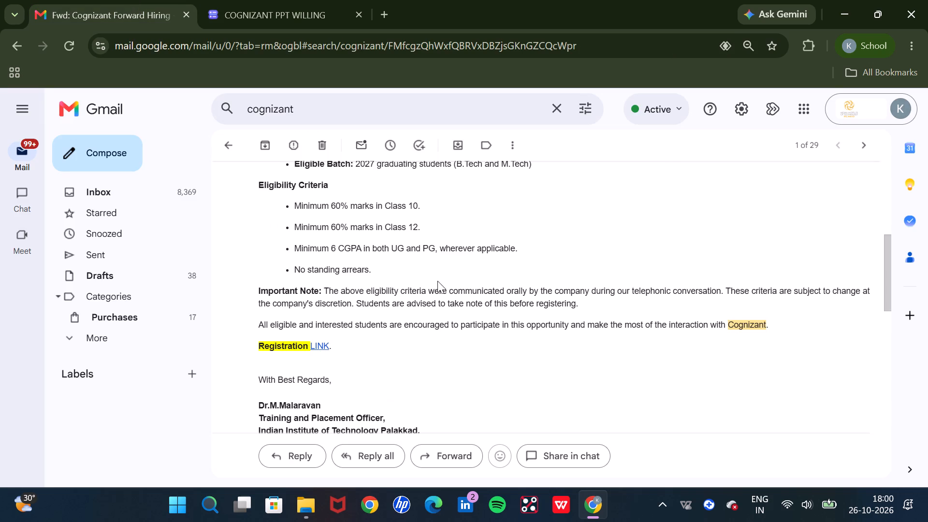
pyautogui.scroll(2, 463, 329)
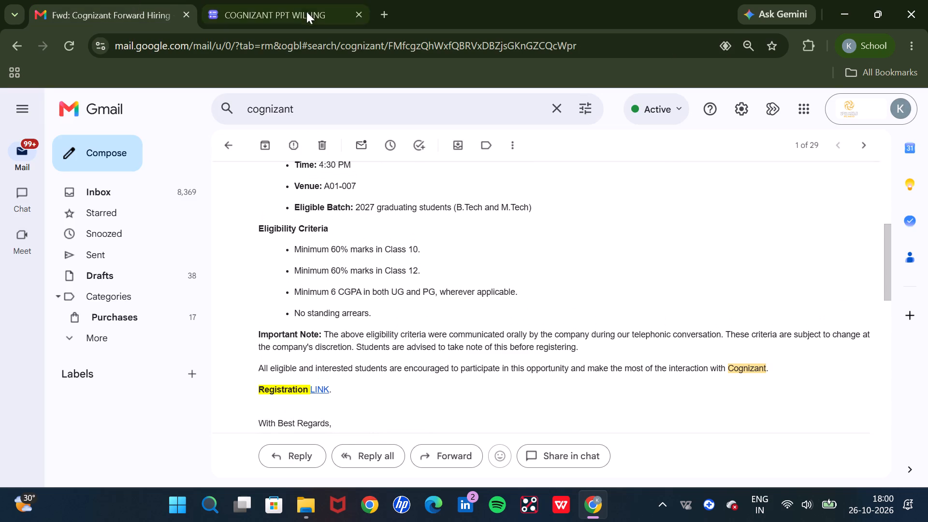
pyautogui.click(300, 0)
pyautogui.click(268, 316)
pyautogui.scroll(-1, 268, 316)
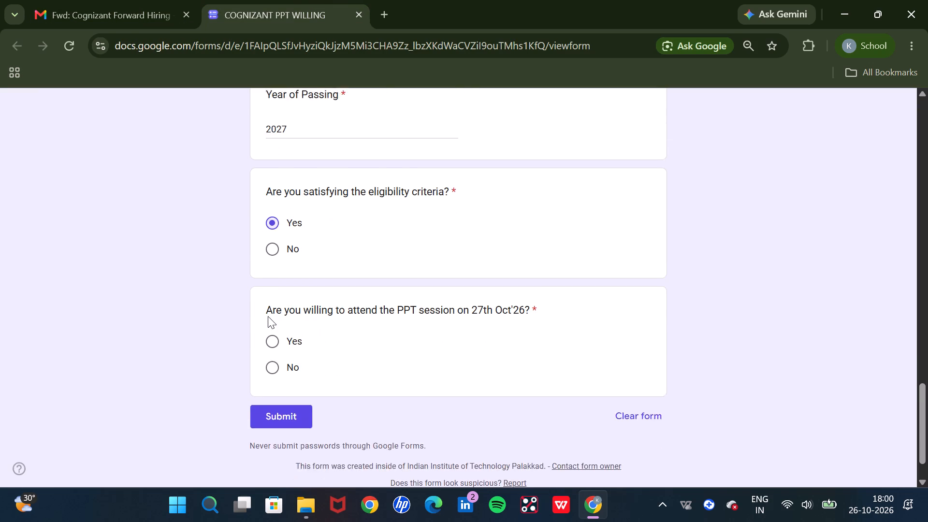
pyautogui.scroll(-2, 268, 316)
pyautogui.click(274, 290)
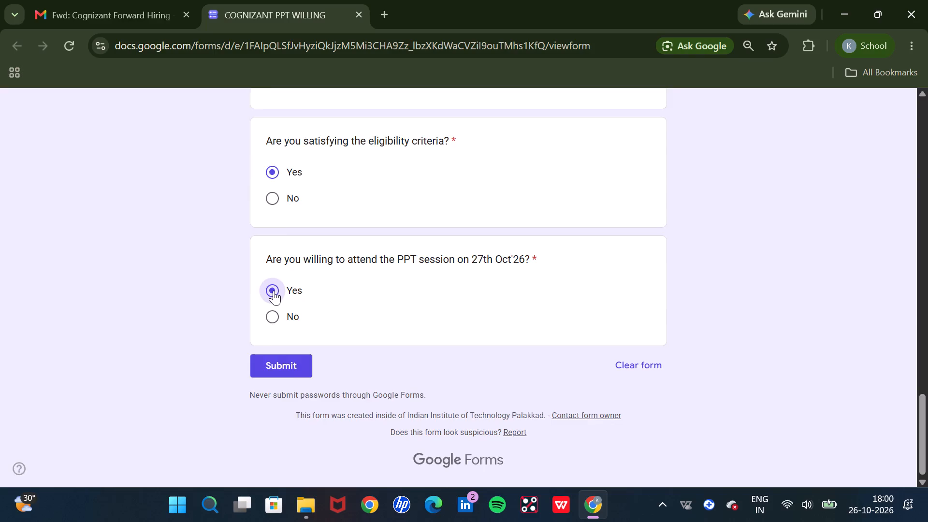
# Capture full-screen screenshots of the filled Cognizant form section by section, working from the last questions up to the form header.
pyautogui.scroll(1, 274, 290)
pyautogui.press('super+Print')
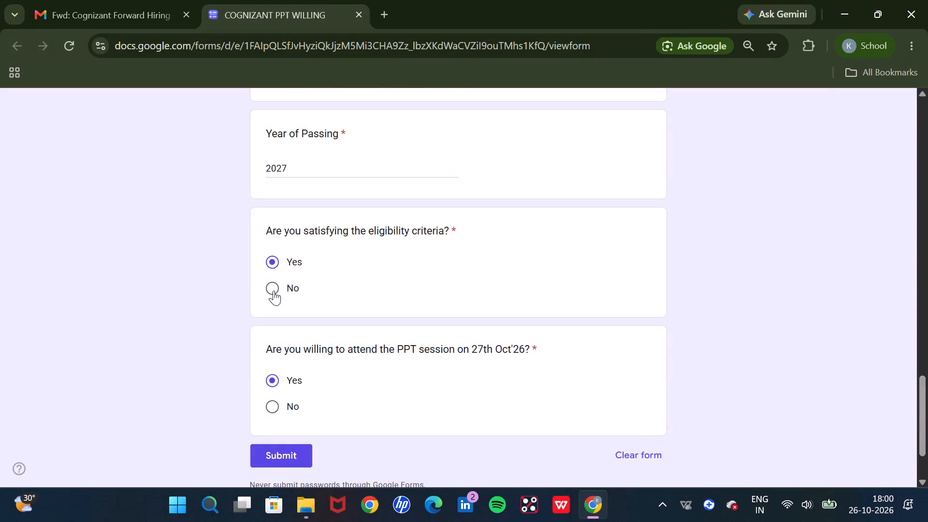
pyautogui.scroll(6, 274, 290)
pyautogui.press('super+Print')
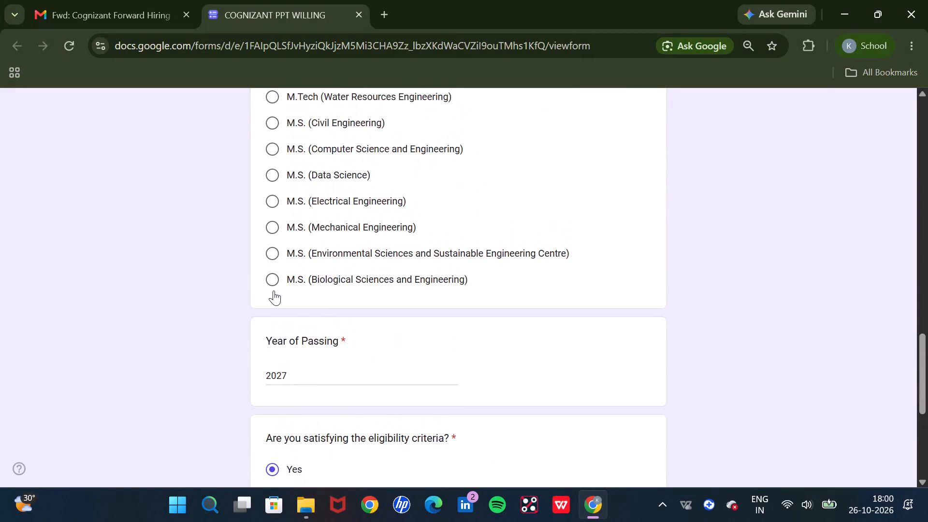
pyautogui.scroll(7, 274, 290)
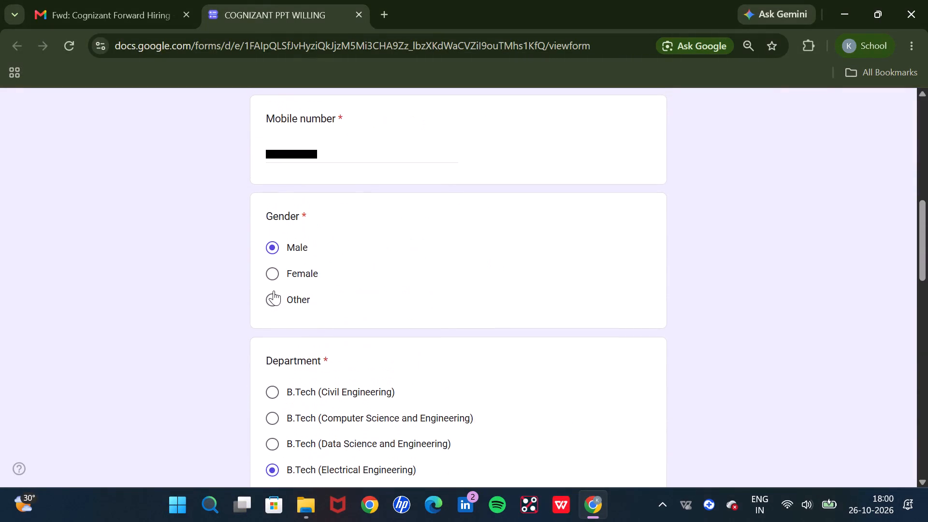
pyautogui.press('super+Print')
pyautogui.scroll(2, 274, 290)
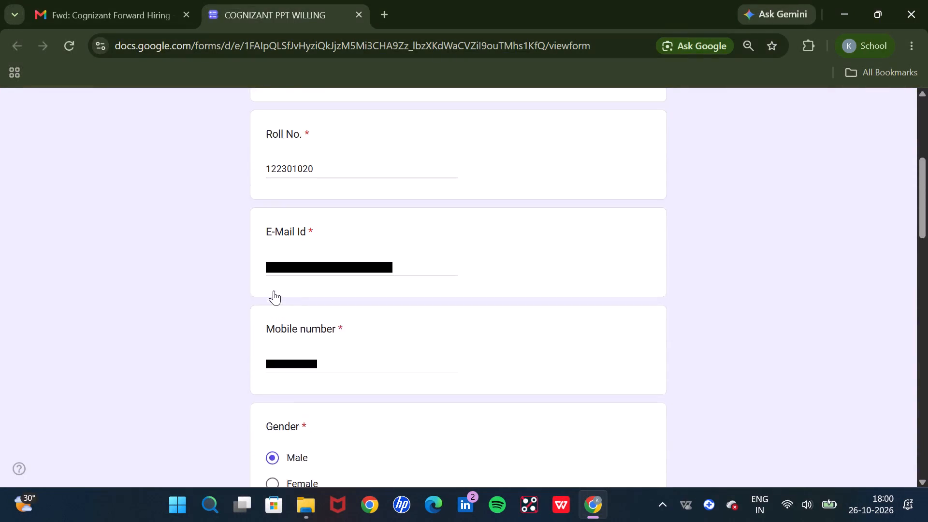
pyautogui.scroll(1, 274, 290)
pyautogui.press('super+Print')
pyautogui.scroll(3, 274, 290)
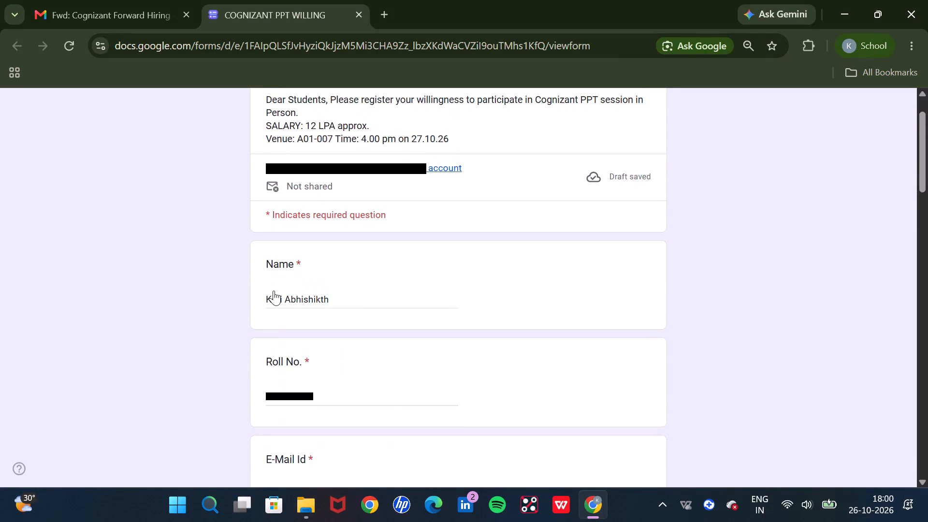
pyautogui.scroll(1, 274, 290)
pyautogui.press('super+Print')
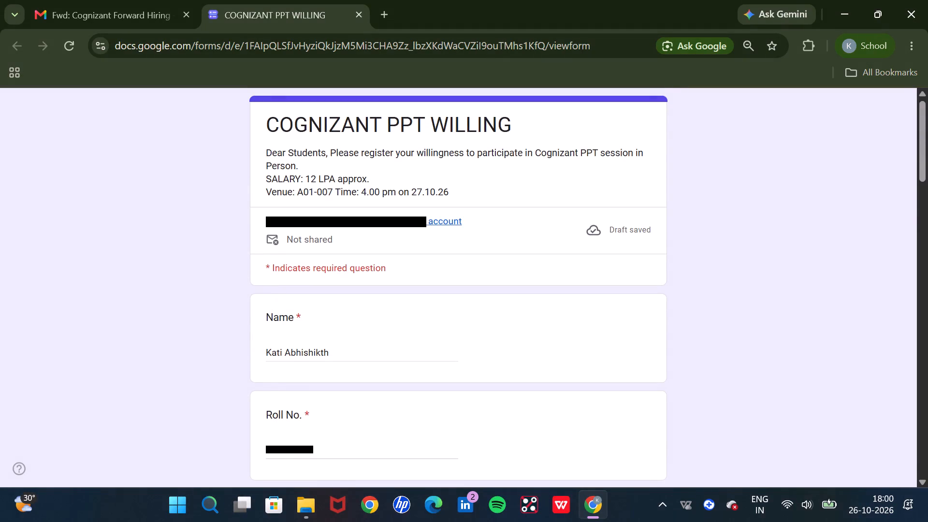
pyautogui.scroll(-2, 323, 443)
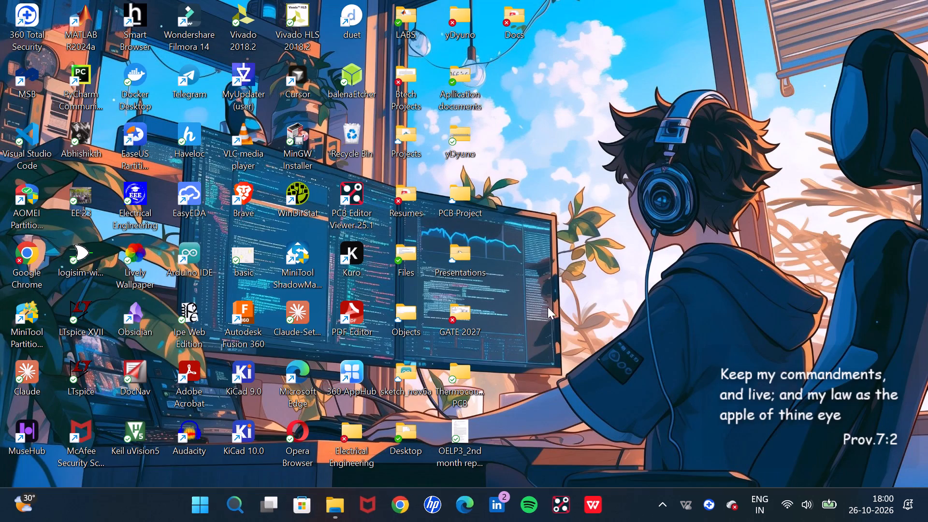
# Switch to File Explorer, refresh the Gallery and multi-select the new screenshots of the Cognizant PPT Willing form.
pyautogui.click(334, 512)
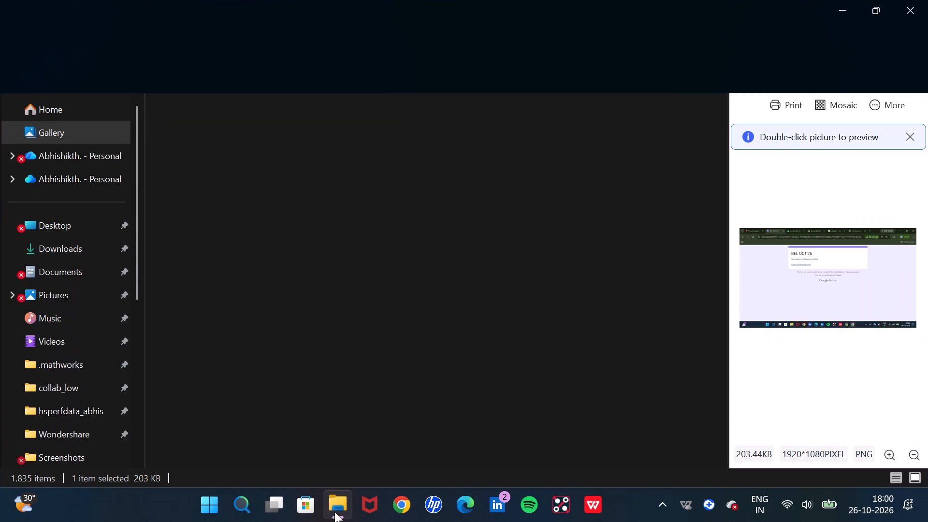
pyautogui.scroll(4, 333, 155)
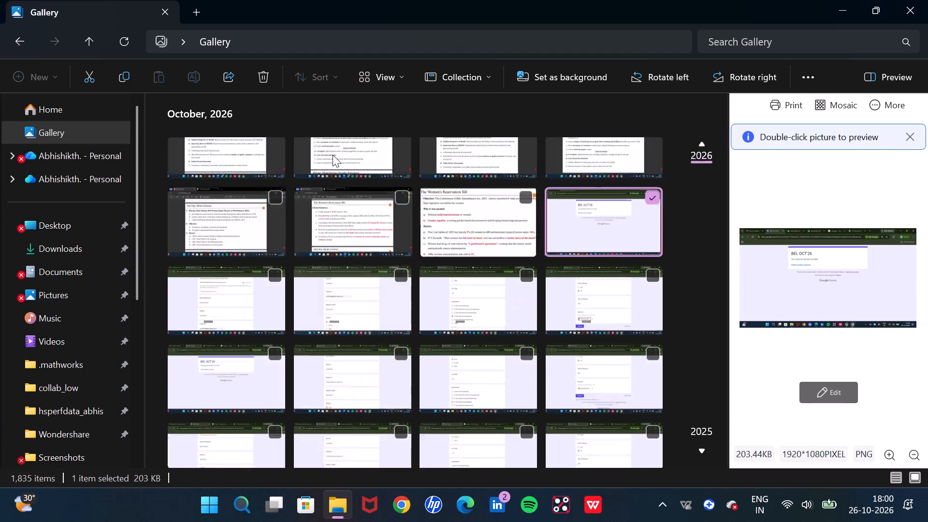
pyautogui.scroll(20, 333, 155)
pyautogui.scroll(8, 333, 155)
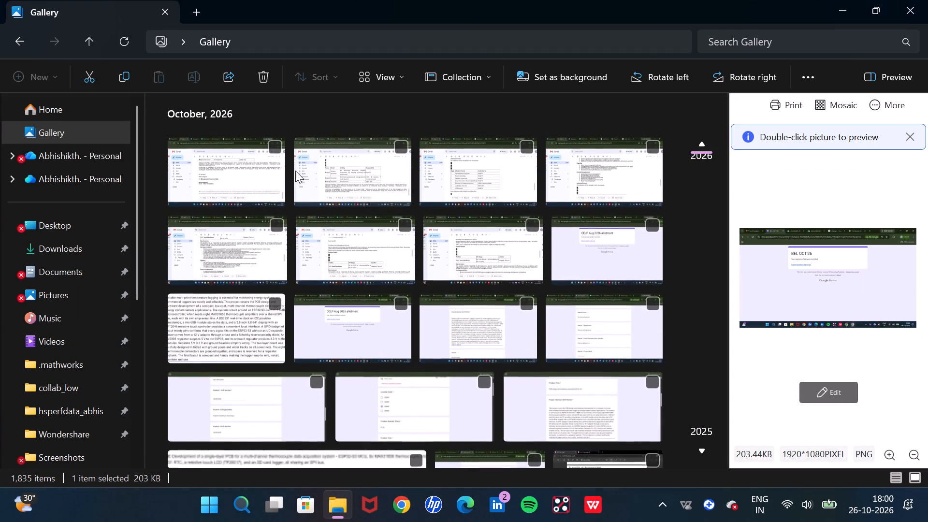
pyautogui.click(117, 46)
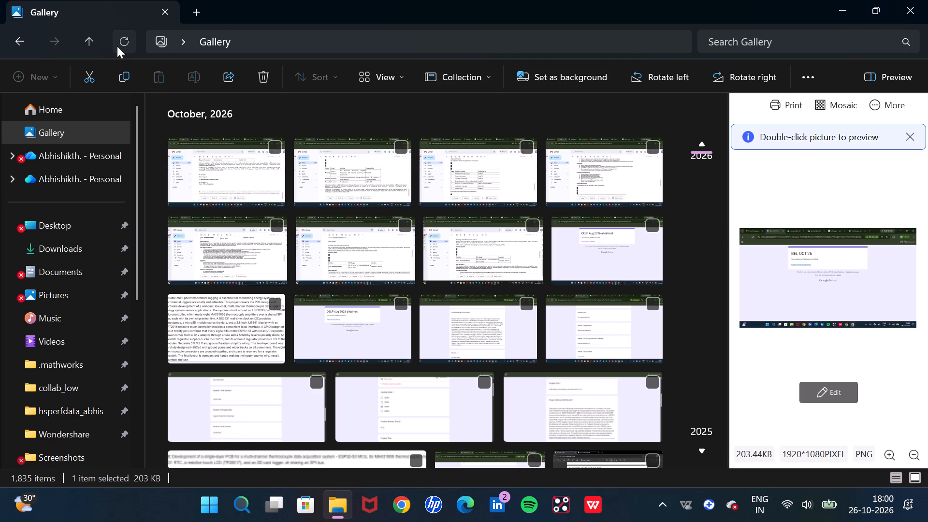
pyautogui.click(205, 157)
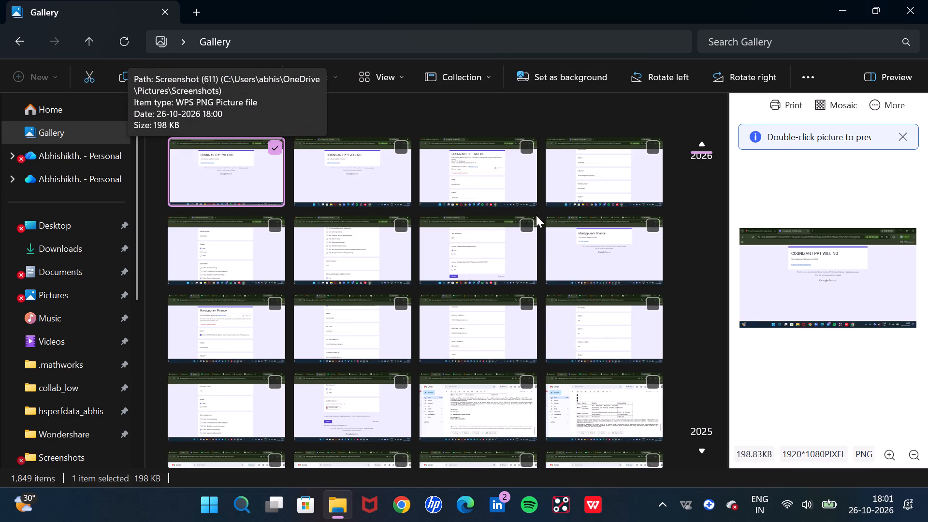
pyautogui.click(470, 244)
pyautogui.click(374, 258)
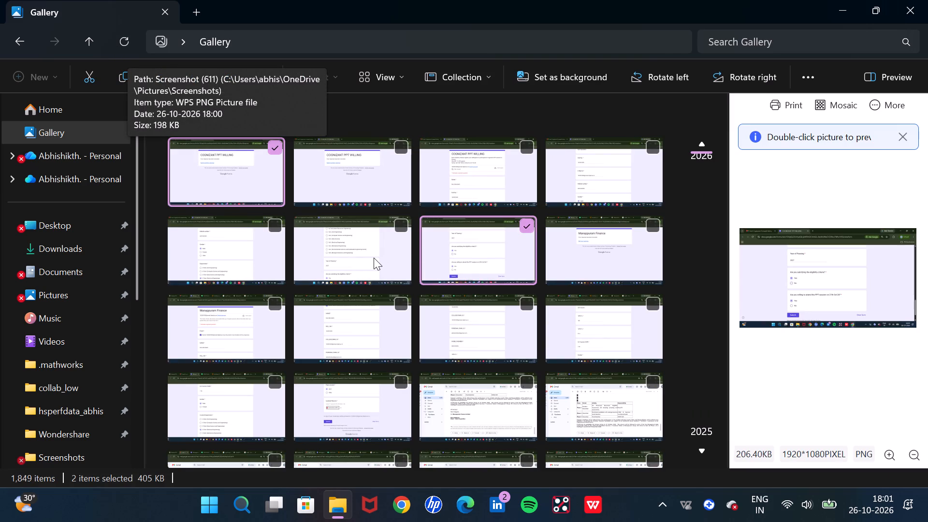
pyautogui.click(374, 258)
pyautogui.click(592, 192)
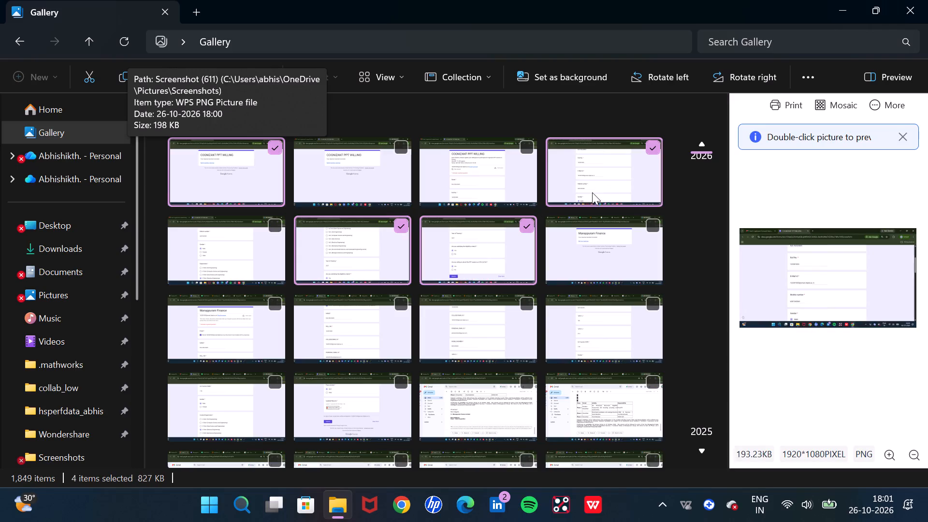
pyautogui.keyDown('ctrl'); pyautogui.scroll(4, 816, 258); pyautogui.keyUp('ctrl')
pyautogui.keyDown('ctrl'); pyautogui.scroll(-1, 816, 258); pyautogui.keyUp('ctrl')
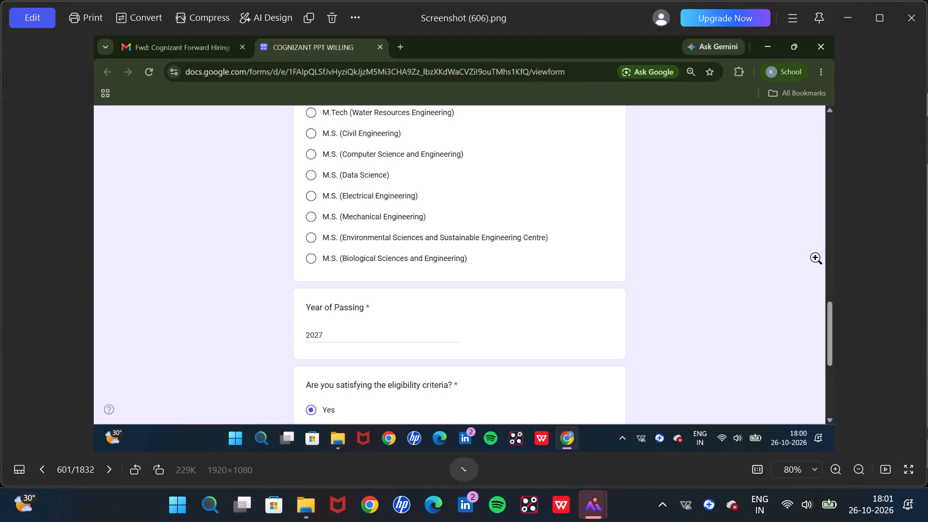
# Review the captured screenshots of the filled Cognizant PPT Willing and Manappuram Finance forms, checking the answers given.
pyautogui.click(816, 258)
pyautogui.press('Left')
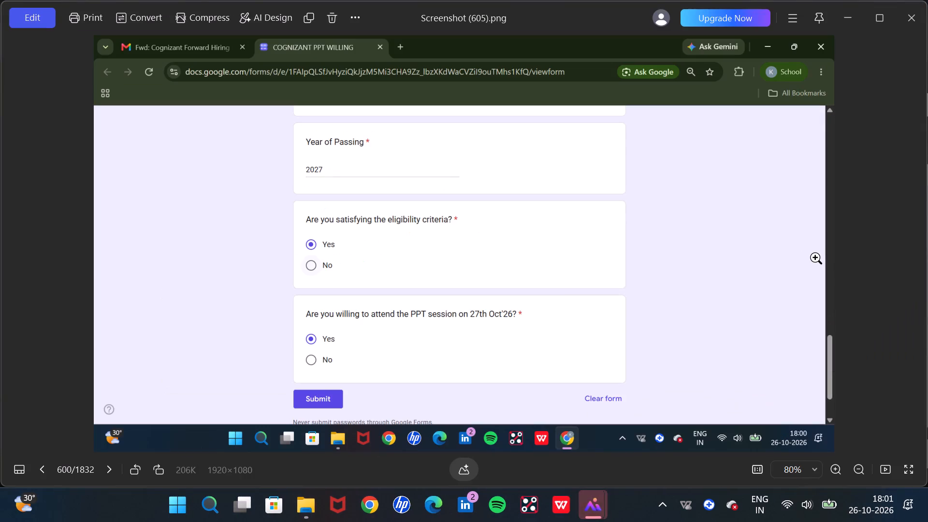
pyautogui.press('Left')
pyautogui.press('Left')
pyautogui.press('Right')
pyautogui.press('Left')
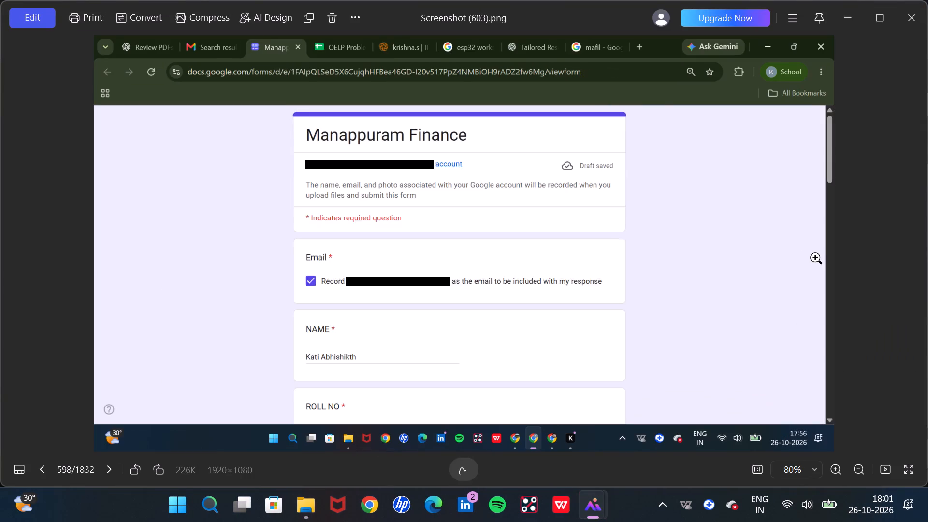
pyautogui.press('Left')
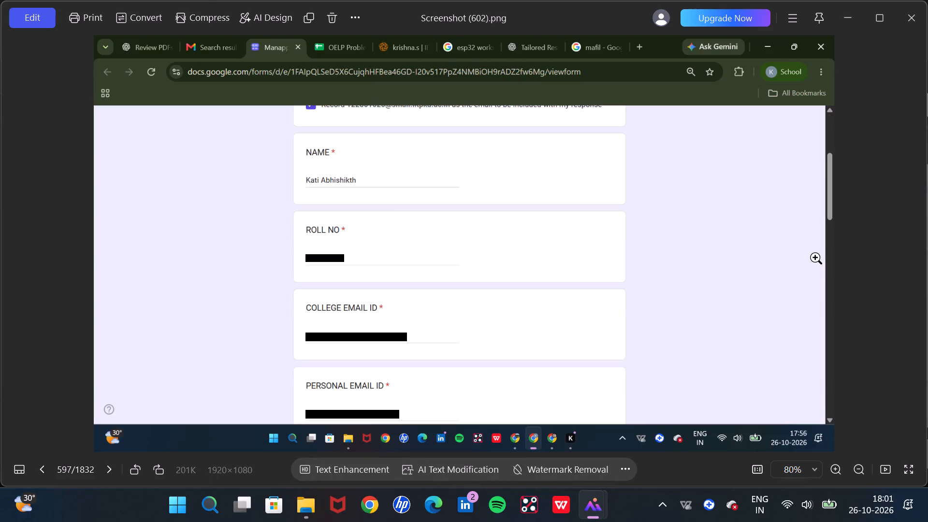
pyautogui.press('Right')
pyautogui.press('Right')
pyautogui.press('Right')
pyautogui.press('Right')
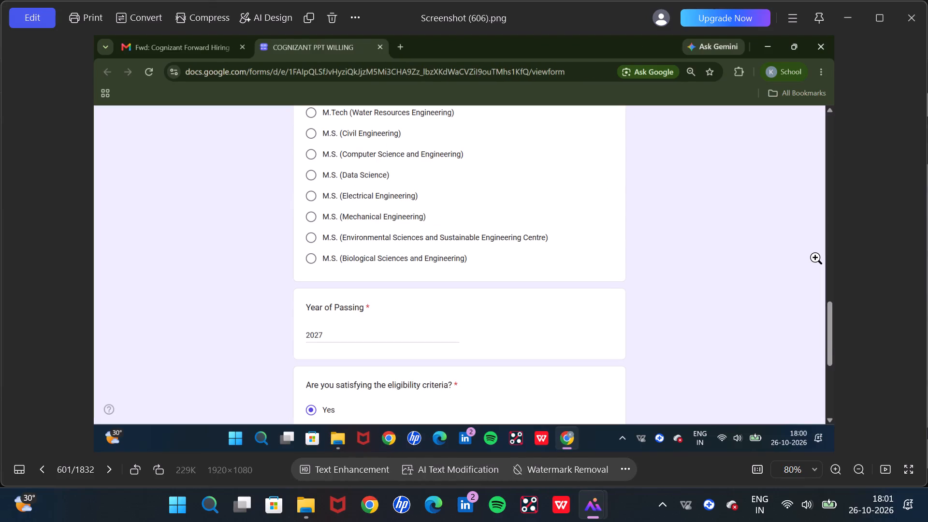
pyautogui.press('Right')
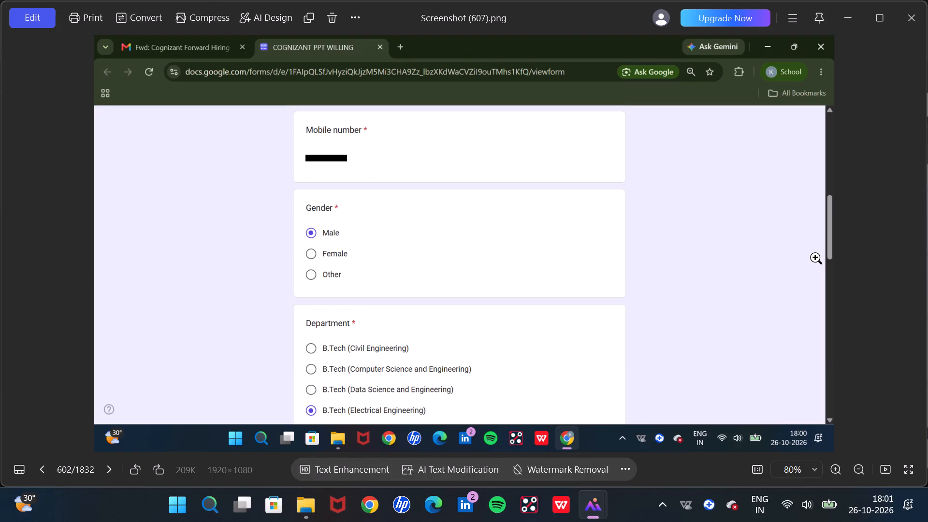
pyautogui.press('Right')
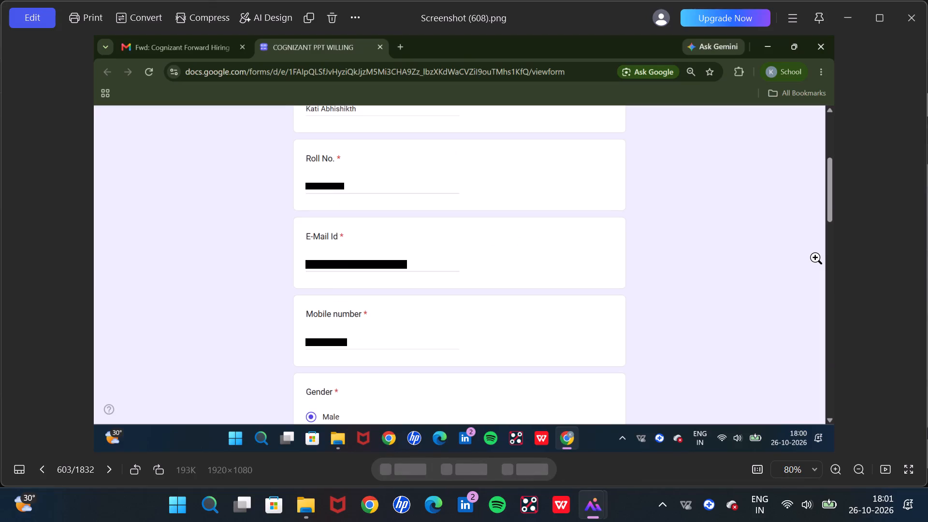
pyautogui.press('Right')
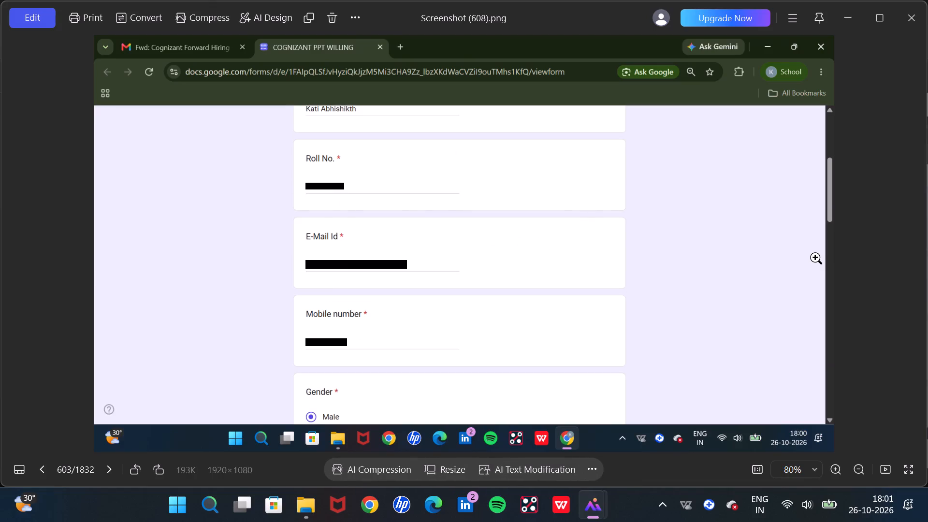
# Close all the open screenshot viewer windows and the Gallery window to return to the desktop.
pyautogui.click(927, 0)
pyautogui.click(913, 21)
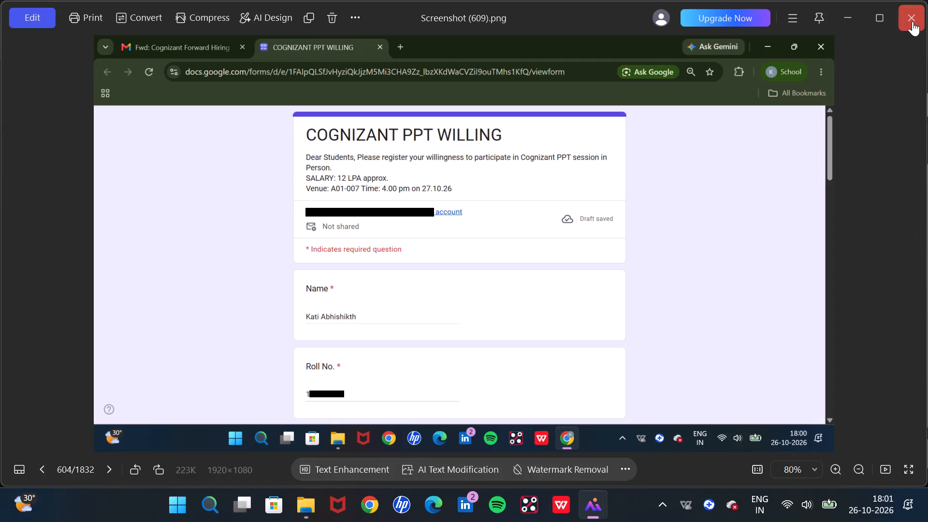
pyautogui.click(913, 20)
pyautogui.tripleClick(913, 20)
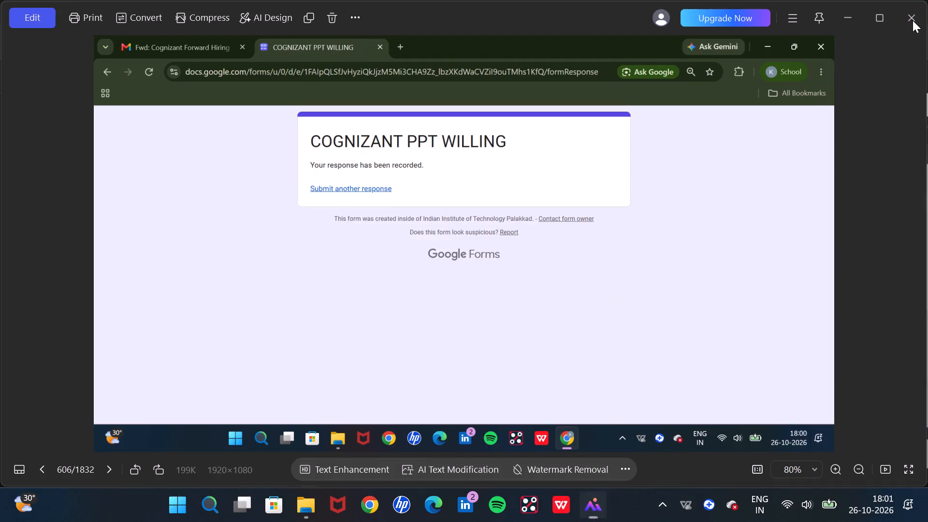
pyautogui.tripleClick(913, 20)
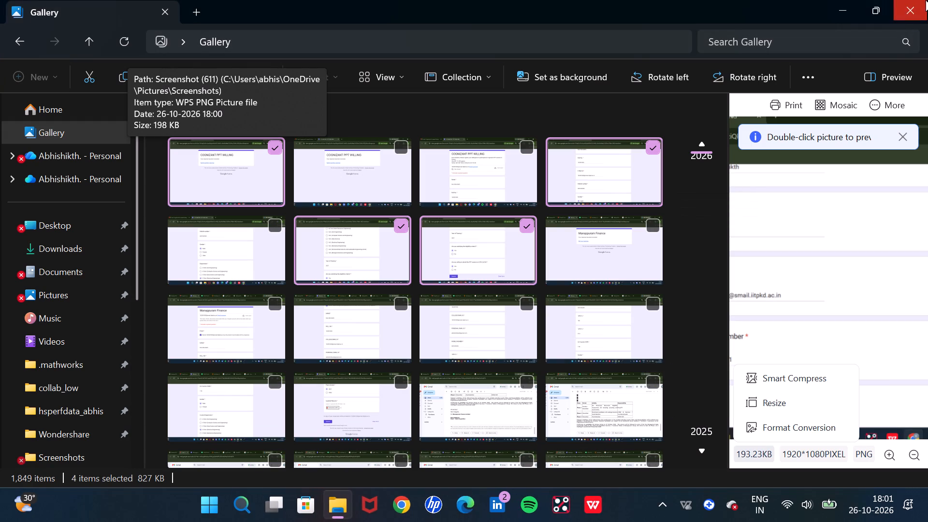
pyautogui.click(926, 0)
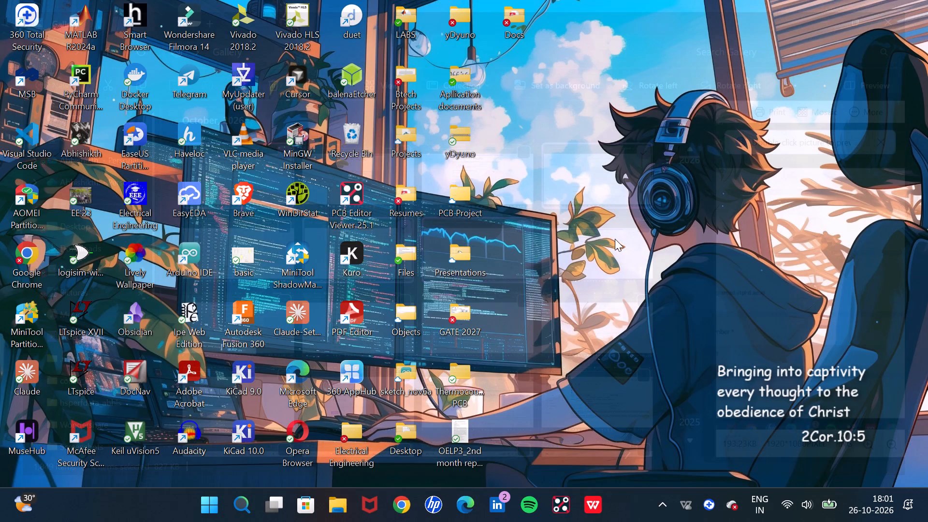